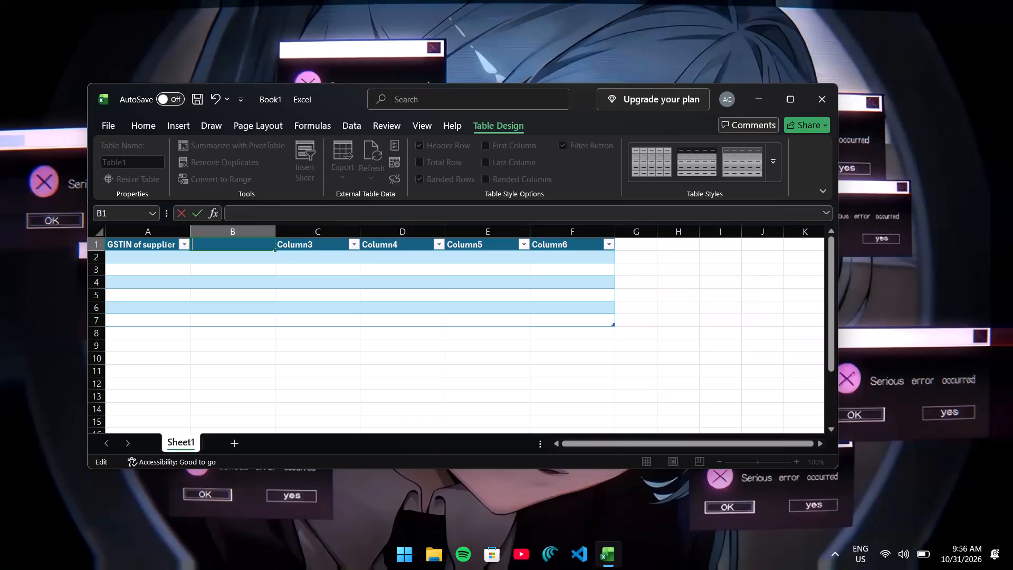
# Enter "Trade/Legal name" as the table's second column header in cell B1.
pyautogui.hotkey('shift', 't')
pyautogui.write('rade/')
pyautogui.hotkey('shift', 'l')
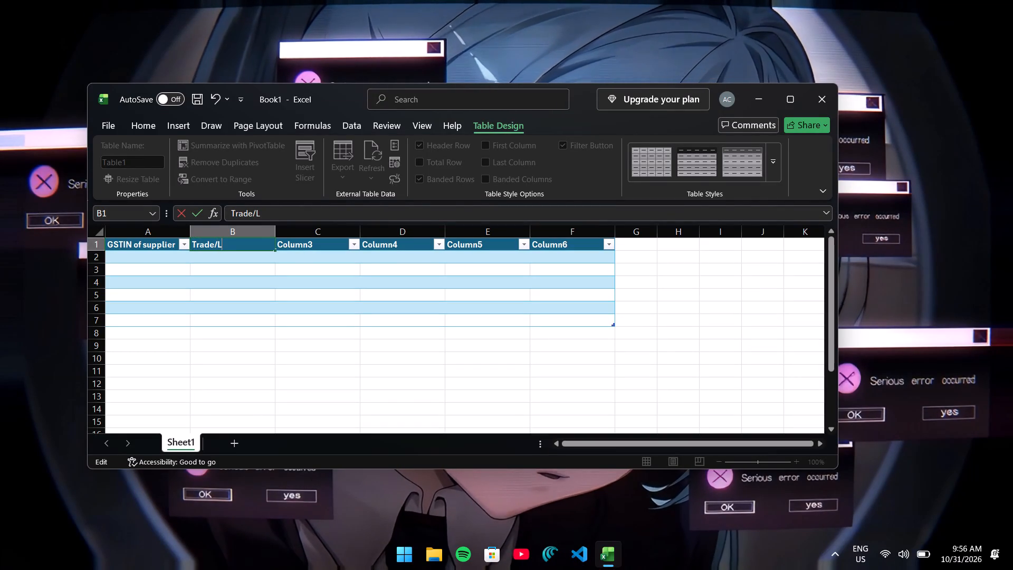
pyautogui.write('egak')
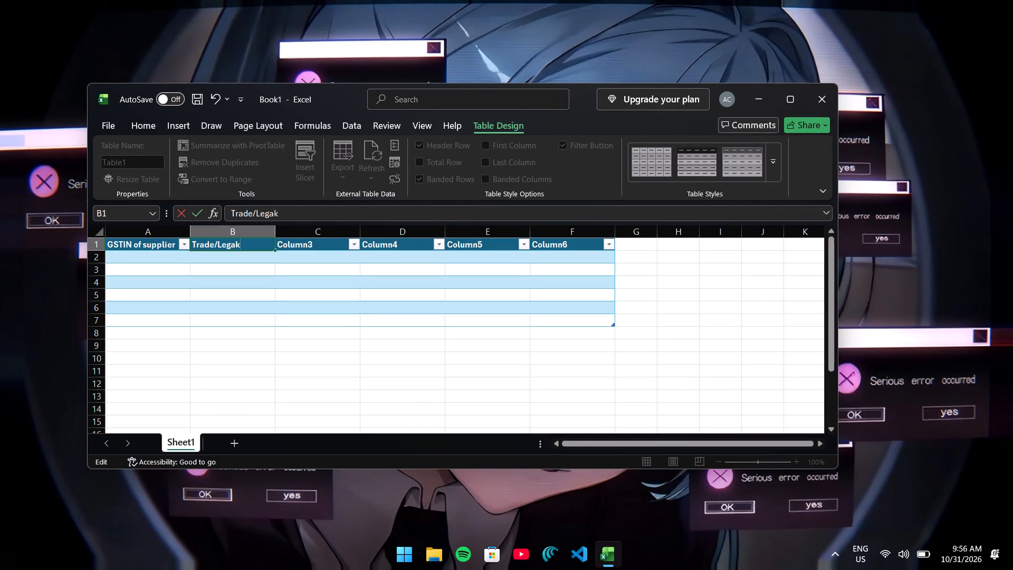
pyautogui.press('BackSpace')
pyautogui.write('l')
pyautogui.press('space')
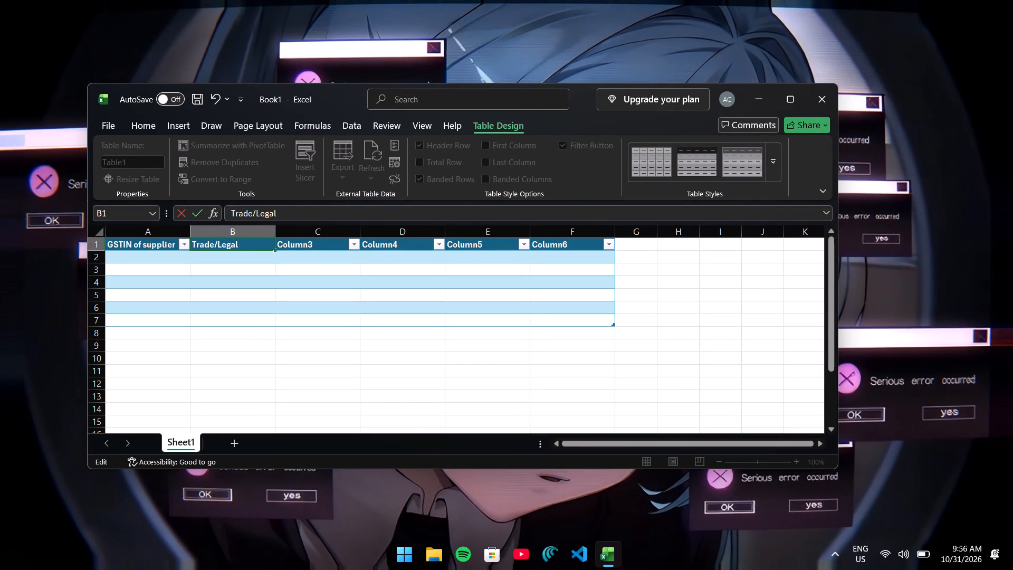
pyautogui.write('name')
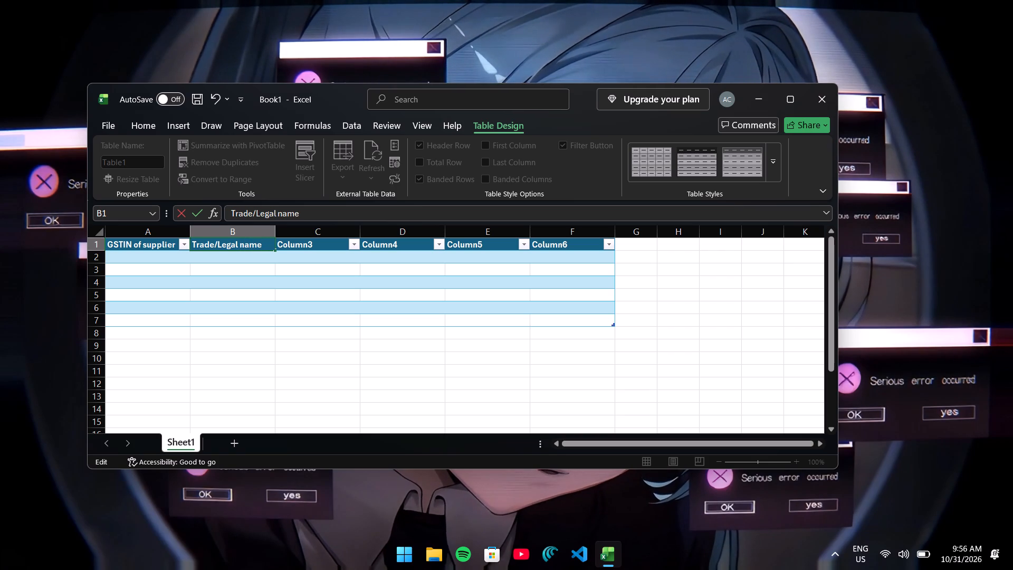
# Replace the third column's header in cell C1 with "Invoice number".
pyautogui.click(324, 242)
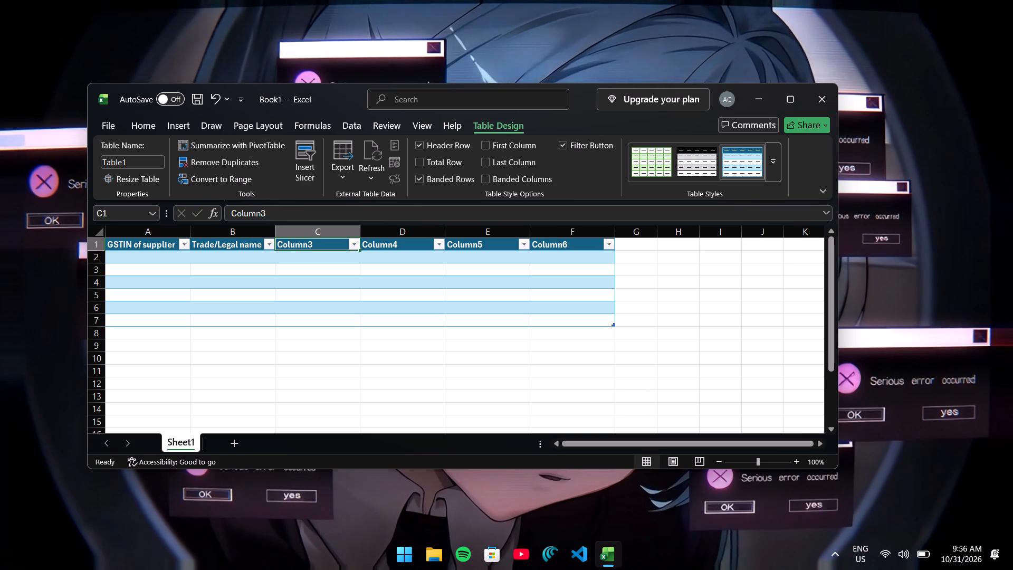
pyautogui.doubleClick(315, 244)
pyautogui.press('BackSpace')
pyautogui.press('BackSpace')
pyautogui.press('BackSpace')
pyautogui.press('BackSpace')
pyautogui.press('BackSpace')
pyautogui.press('BackSpace')
pyautogui.press('BackSpace')
pyautogui.press('BackSpace')
pyautogui.press('BackSpace')
pyautogui.press('BackSpace')
pyautogui.press('BackSpace')
pyautogui.press('BackSpace')
pyautogui.press('BackSpace')
pyautogui.press('BackSpace')
pyautogui.press('BackSpace')
pyautogui.press('BackSpace')
pyautogui.press('BackSpace')
pyautogui.press('BackSpace')
pyautogui.press('BackSpace')
pyautogui.press('BackSpace')
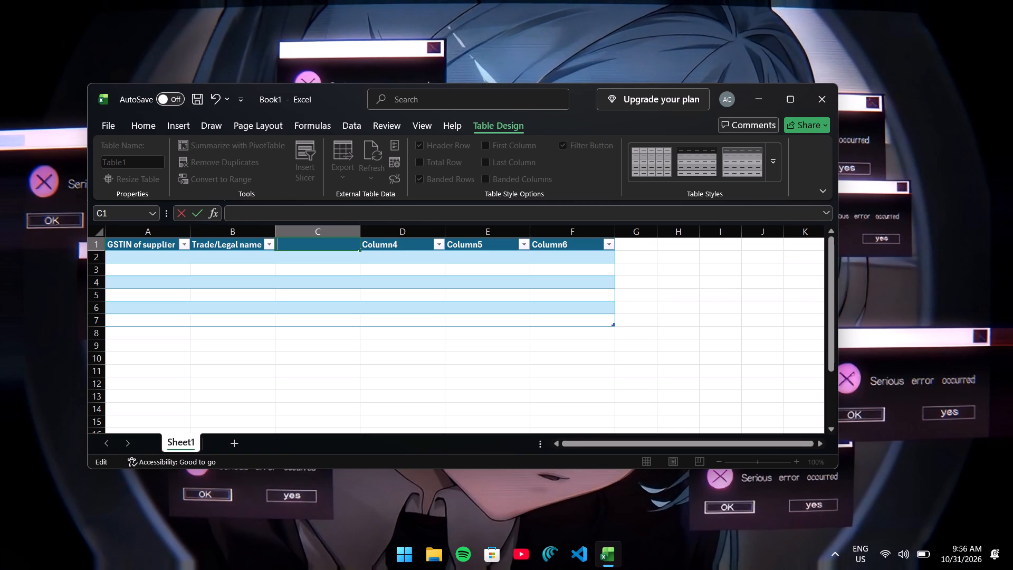
pyautogui.hotkey('shift', 'i')
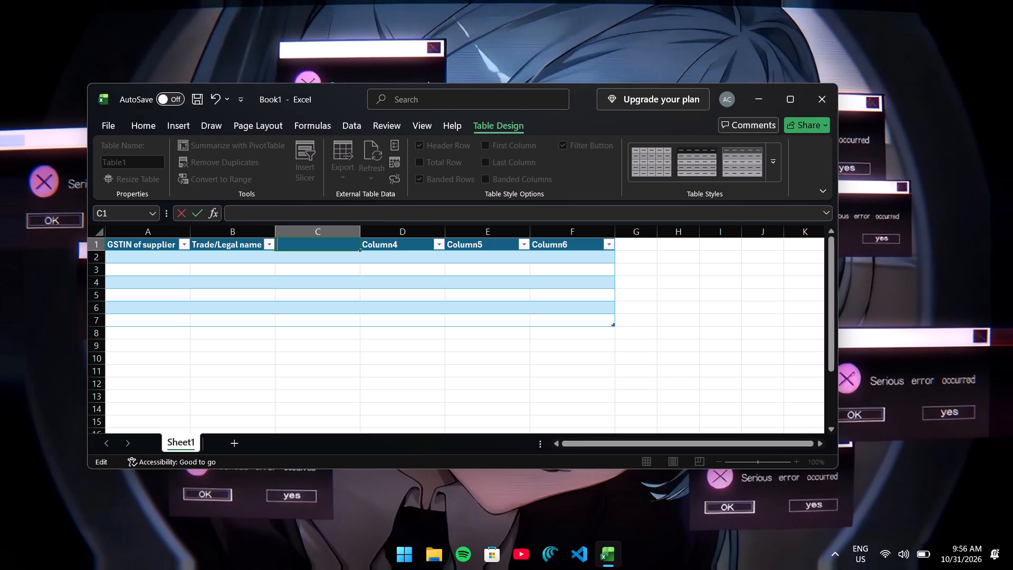
pyautogui.write('nvoice')
pyautogui.press('space')
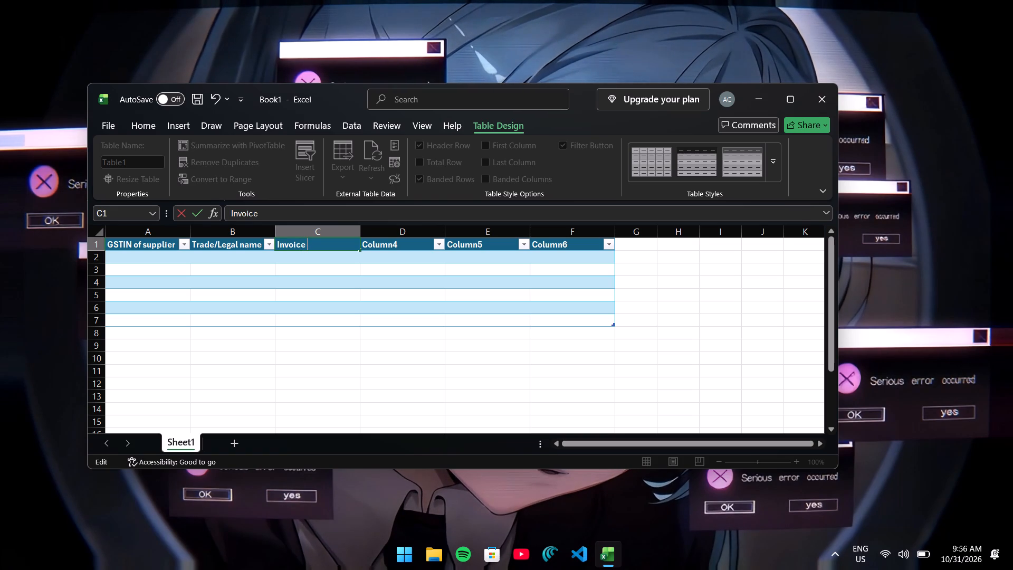
pyautogui.write('number')
pyautogui.press('Right')
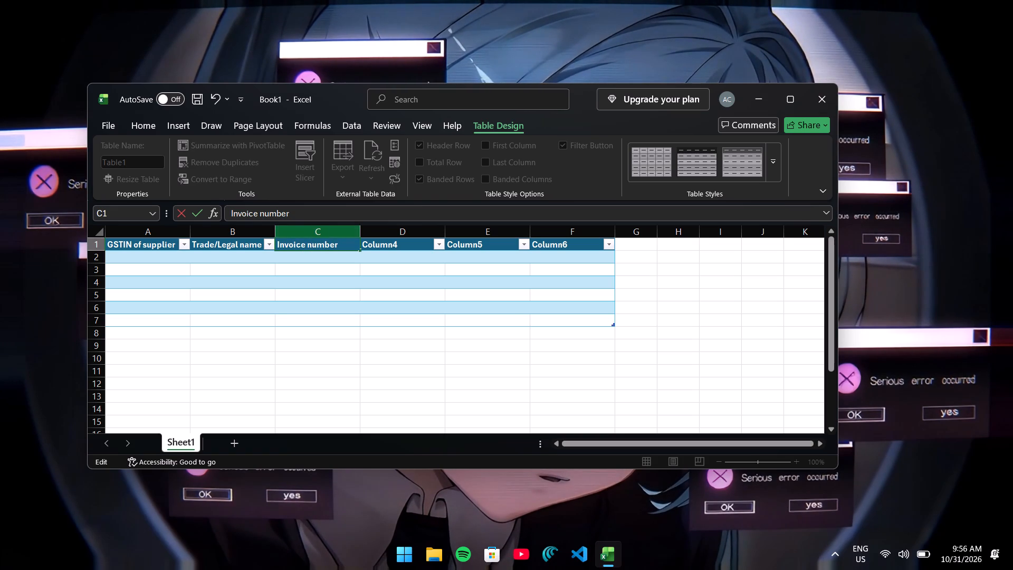
pyautogui.press('Right')
# Replace the fourth column's header in cell D1 with "Invoice type".
pyautogui.doubleClick(412, 243)
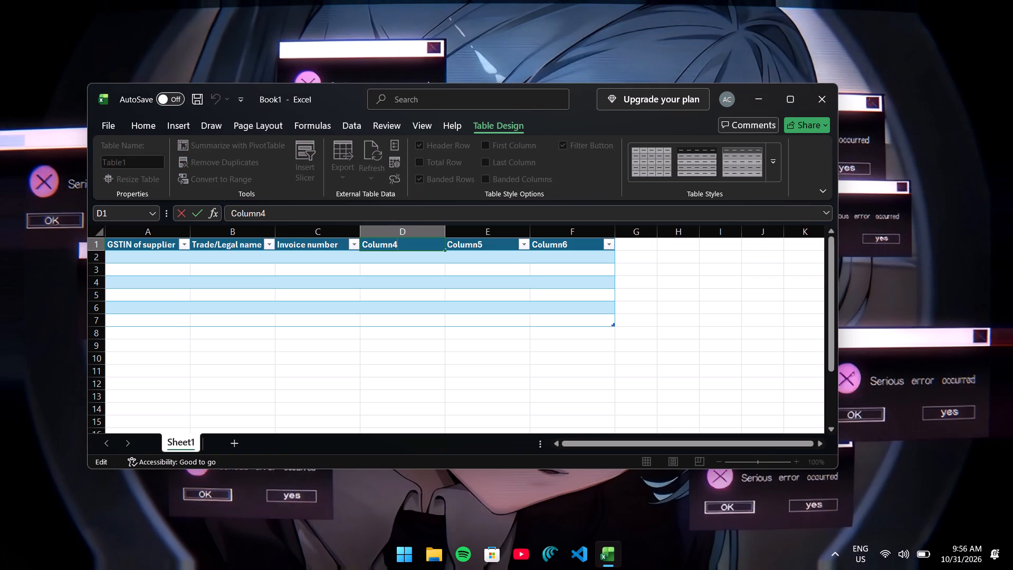
pyautogui.press('BackSpace')
pyautogui.press('BackSpace')
pyautogui.press('BackSpace')
pyautogui.press('BackSpace')
pyautogui.press('BackSpace')
pyautogui.press('BackSpace')
pyautogui.press('BackSpace')
pyautogui.press('BackSpace')
pyautogui.press('BackSpace')
pyautogui.press('BackSpace')
pyautogui.press('BackSpace')
pyautogui.press('BackSpace')
pyautogui.press('BackSpace')
pyautogui.press('BackSpace')
pyautogui.press('BackSpace')
pyautogui.press('BackSpace')
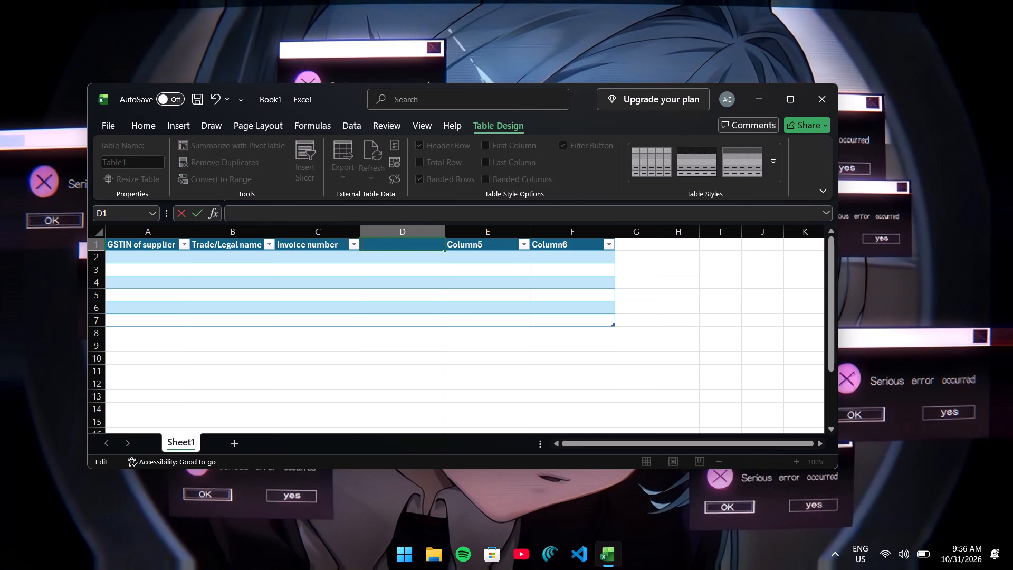
pyautogui.write('Invoice')
pyautogui.press('space')
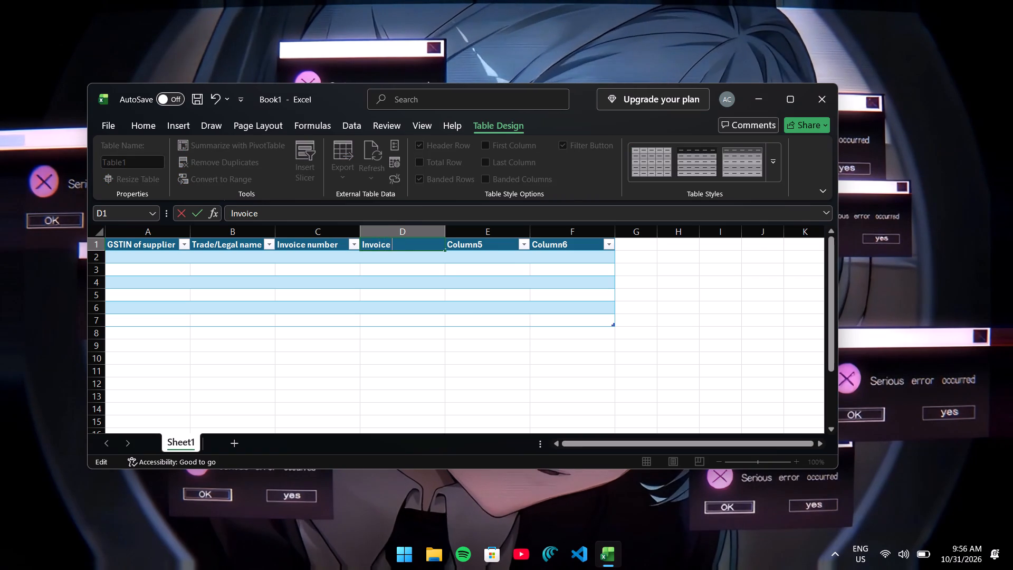
pyautogui.write('type')
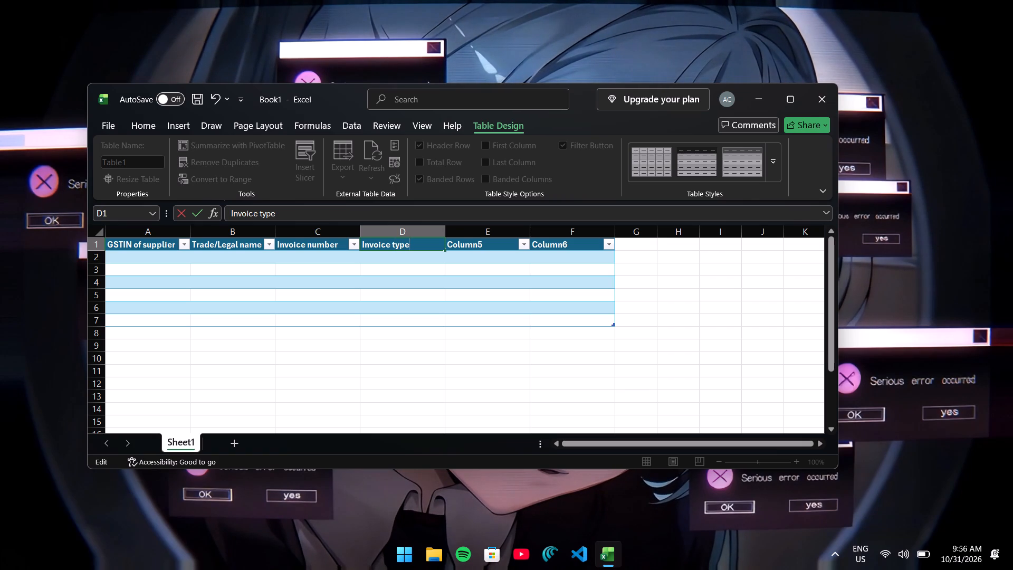
# Replace the fifth column's header in cell E1 with "Invoice date".
pyautogui.doubleClick(492, 246)
pyautogui.press('BackSpace')
pyautogui.press('BackSpace')
pyautogui.press('BackSpace')
pyautogui.press('BackSpace')
pyautogui.press('BackSpace')
pyautogui.press('BackSpace')
pyautogui.press('BackSpace')
pyautogui.press('BackSpace')
pyautogui.press('BackSpace')
pyautogui.press('BackSpace')
pyautogui.press('BackSpace')
pyautogui.press('BackSpace')
pyautogui.press('BackSpace')
pyautogui.press('BackSpace')
pyautogui.press('BackSpace')
pyautogui.press('BackSpace')
pyautogui.press('BackSpace')
pyautogui.press('BackSpace')
pyautogui.press('BackSpace')
pyautogui.press('BackSpace')
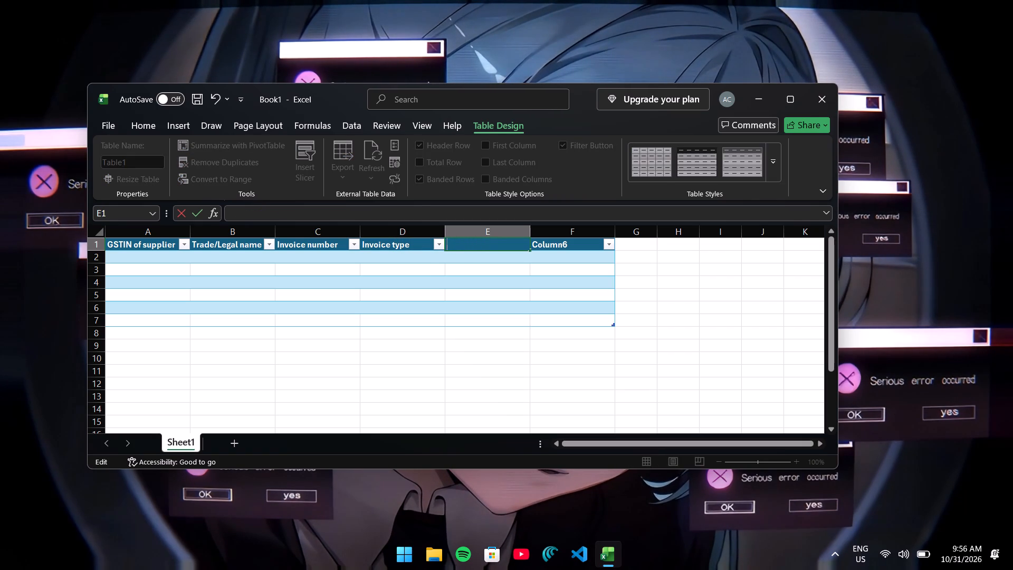
pyautogui.write('Invoice date')
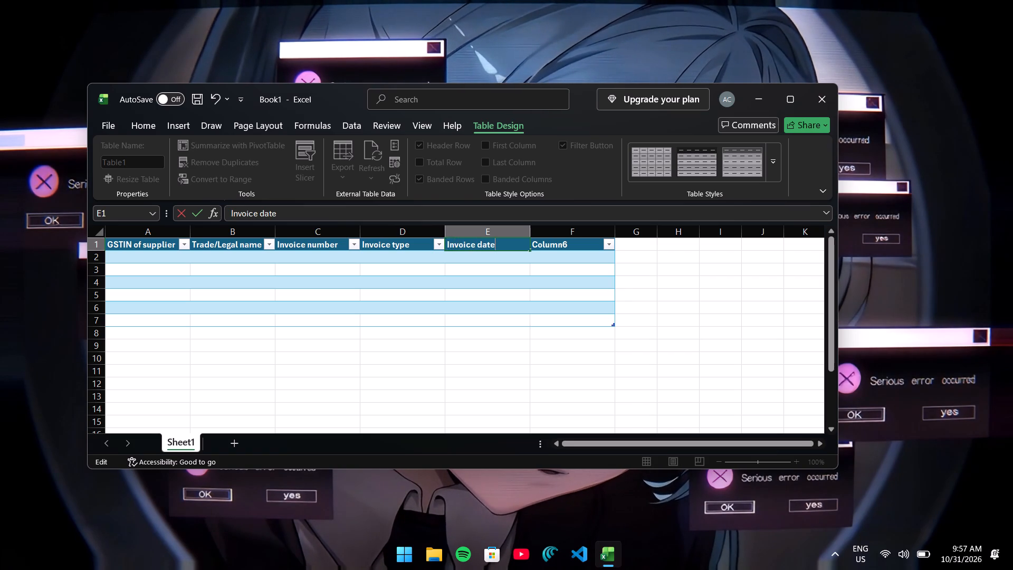
# Replace the sixth column's header in cell F1 with "Invoice value".
pyautogui.click(581, 245)
pyautogui.click(581, 245)
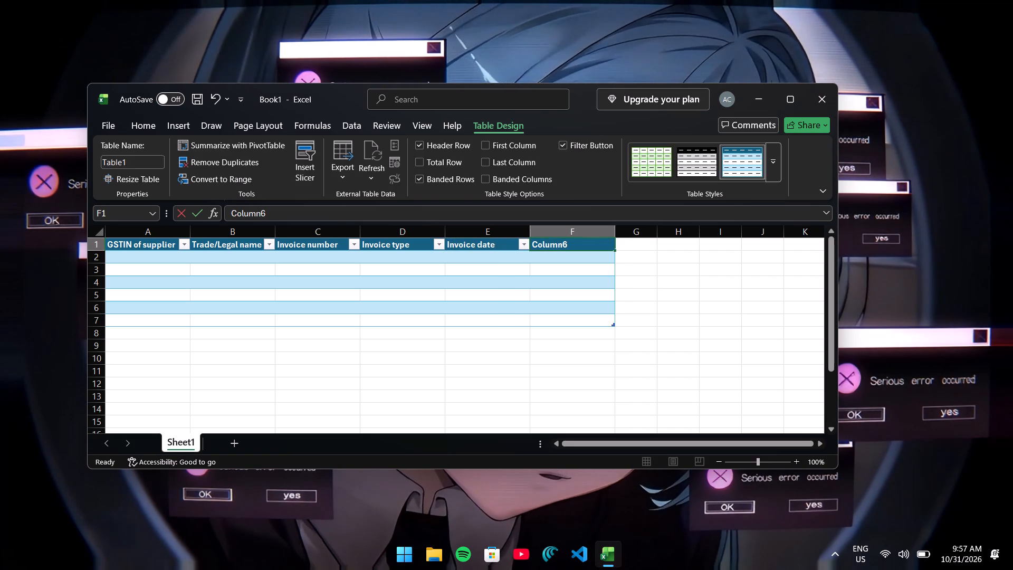
pyautogui.press('BackSpace')
pyautogui.press('BackSpace')
pyautogui.press('BackSpace')
pyautogui.press('BackSpace')
pyautogui.press('BackSpace')
pyautogui.press('BackSpace')
pyautogui.press('BackSpace')
pyautogui.press('BackSpace')
pyautogui.press('BackSpace')
pyautogui.press('BackSpace')
pyautogui.press('BackSpace')
pyautogui.press('BackSpace')
pyautogui.press('BackSpace')
pyautogui.write('Inc')
pyautogui.press('BackSpace')
pyautogui.write('voice')
pyautogui.press('space')
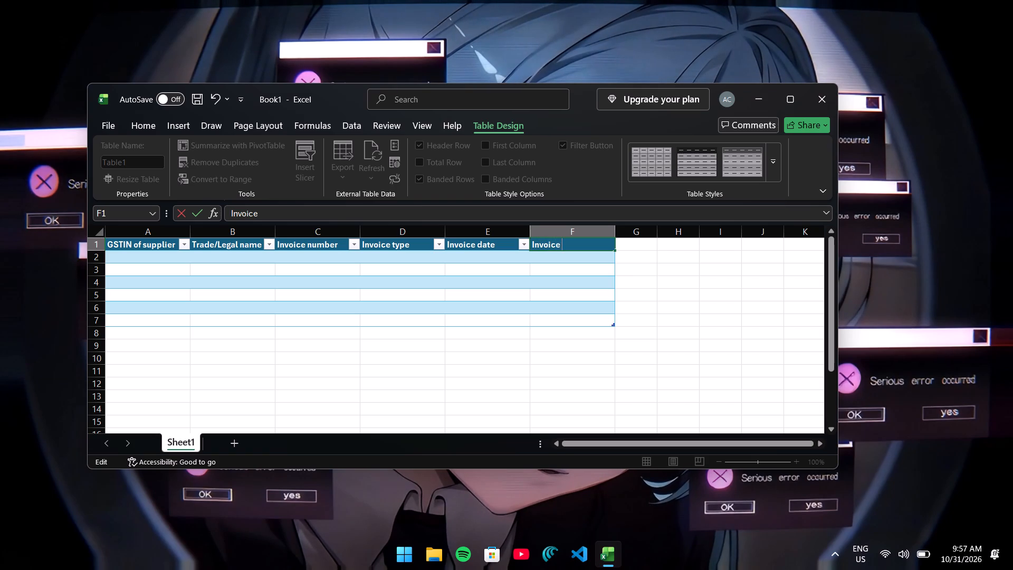
pyautogui.write('value')
pyautogui.click(165, 256)
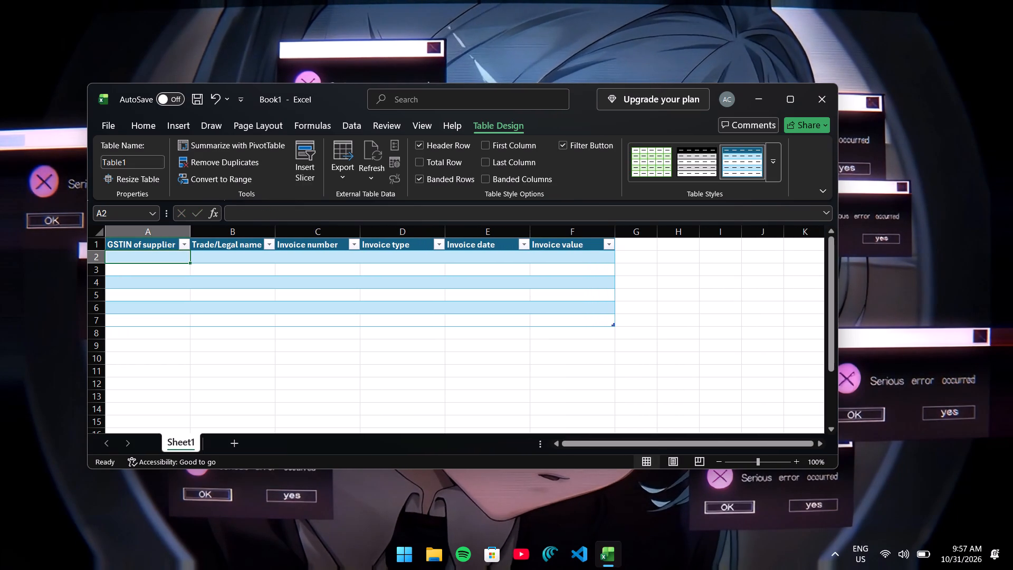
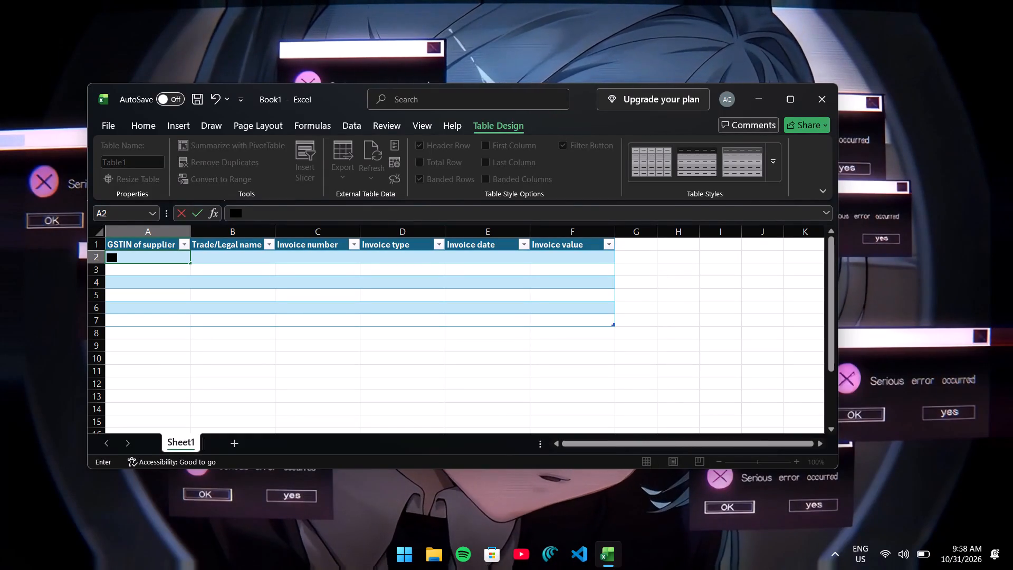
# Enter the first supplier's GSTIN in cell A2 under "GSTIN of supplier".
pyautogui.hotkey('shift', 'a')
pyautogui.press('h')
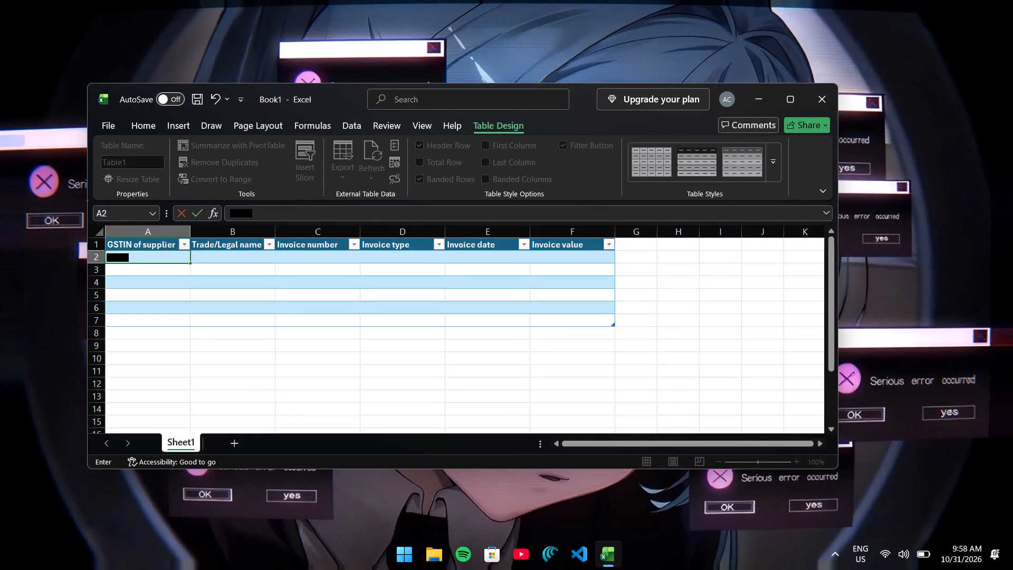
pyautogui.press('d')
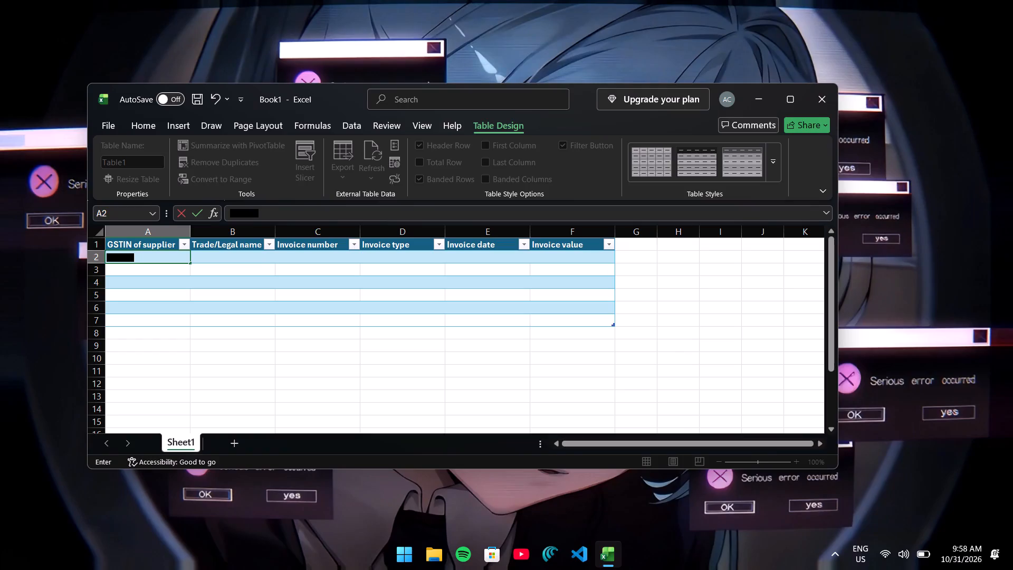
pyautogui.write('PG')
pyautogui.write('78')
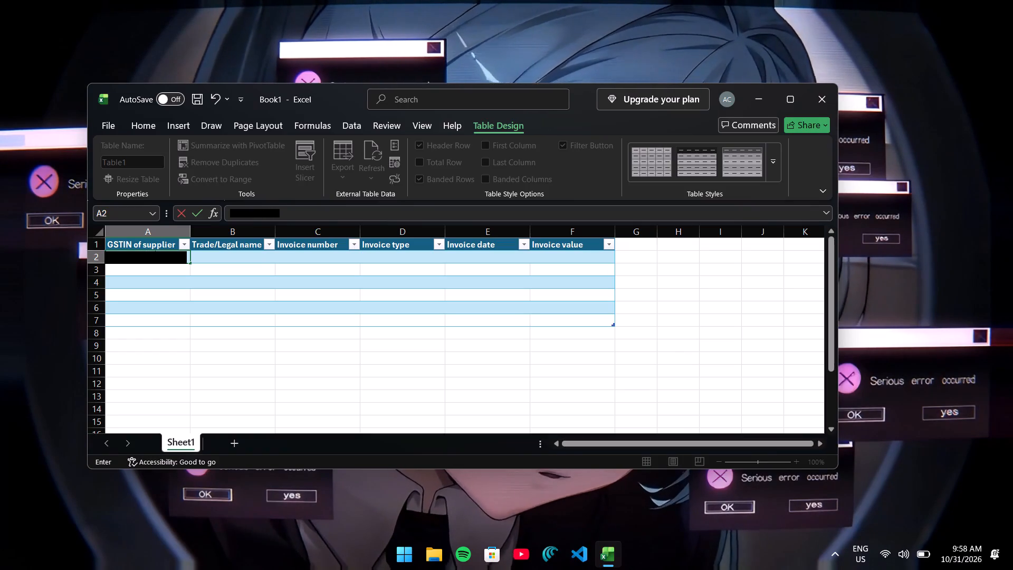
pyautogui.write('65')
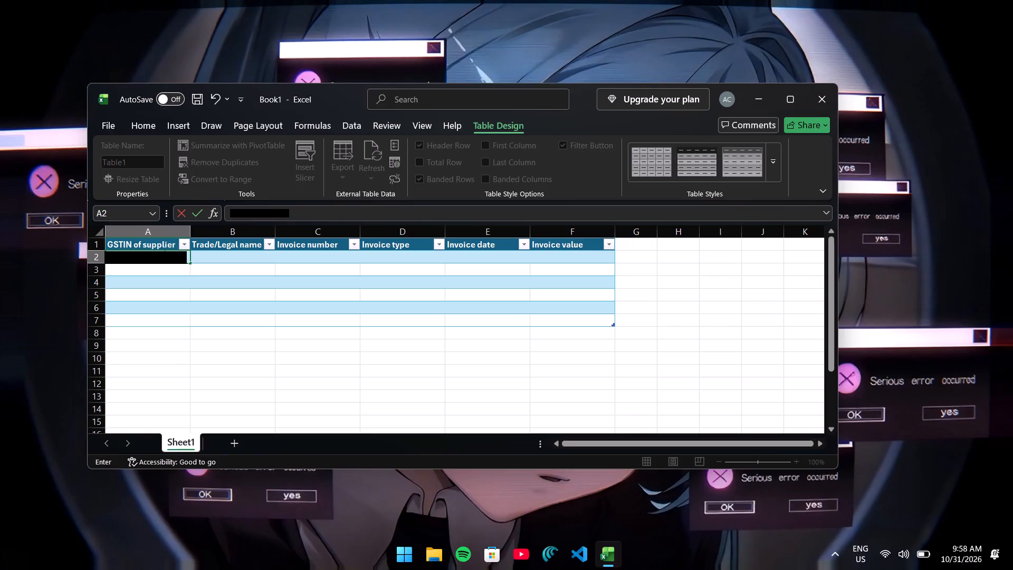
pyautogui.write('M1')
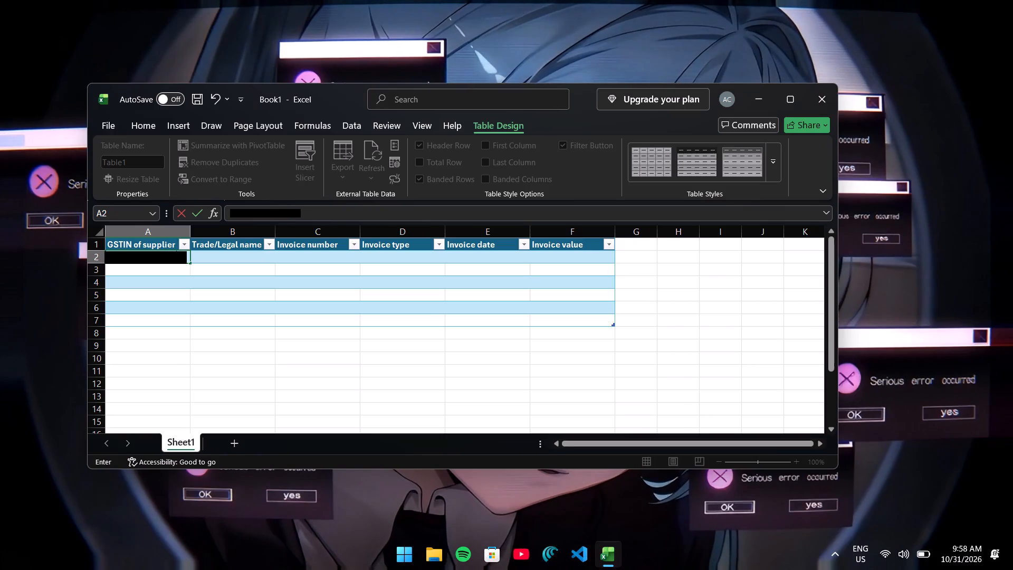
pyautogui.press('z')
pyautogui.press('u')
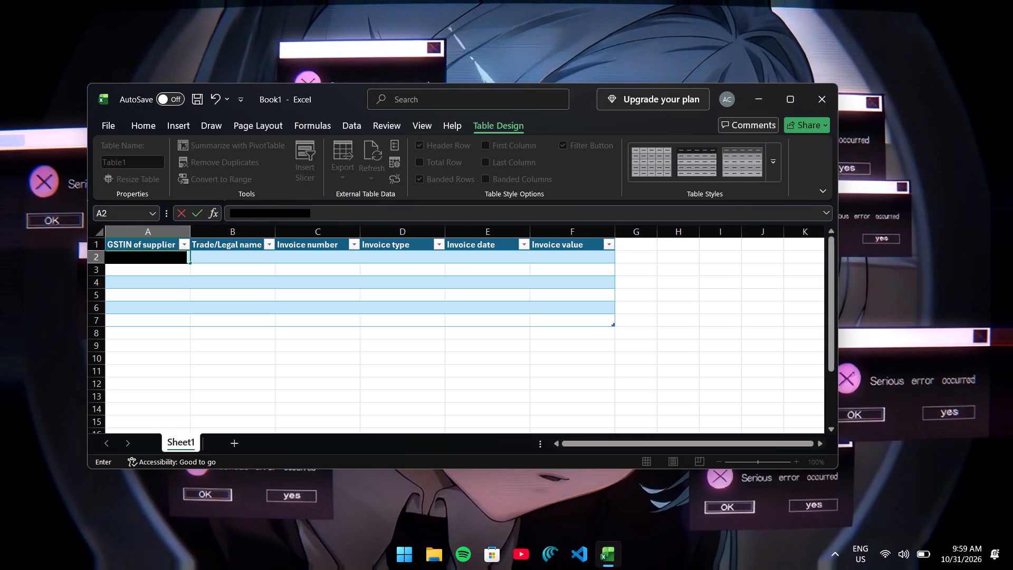
# Enter "SINGHAL TRADING COMPANY" in cell B2 as the first supplier's trade/legal name.
pyautogui.click(221, 259)
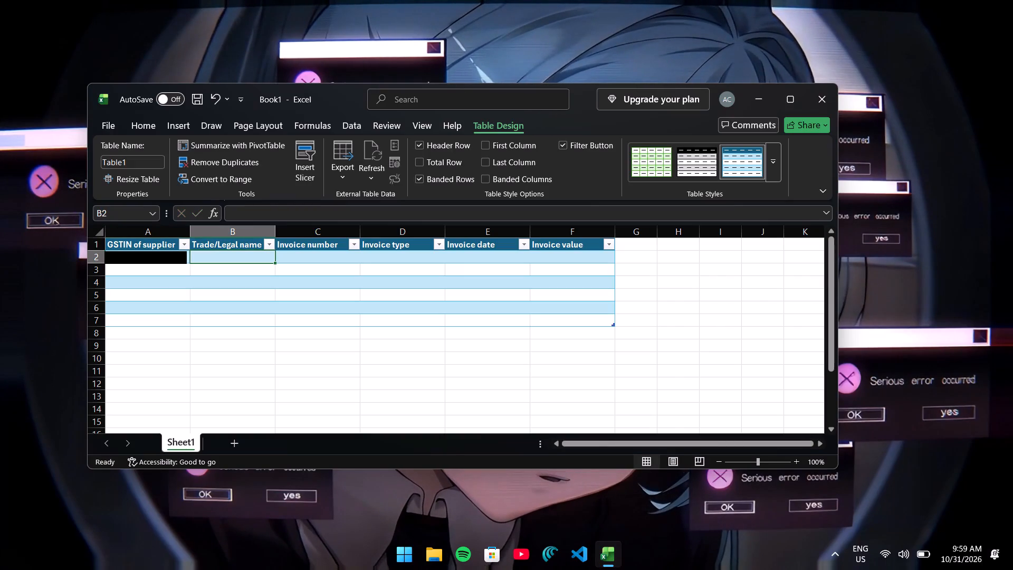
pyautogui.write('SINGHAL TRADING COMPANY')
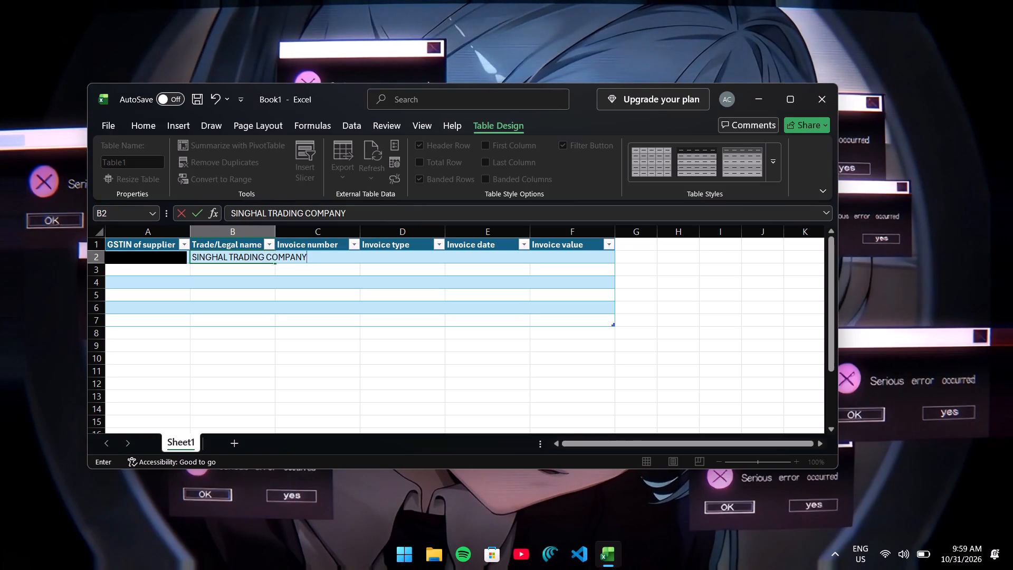
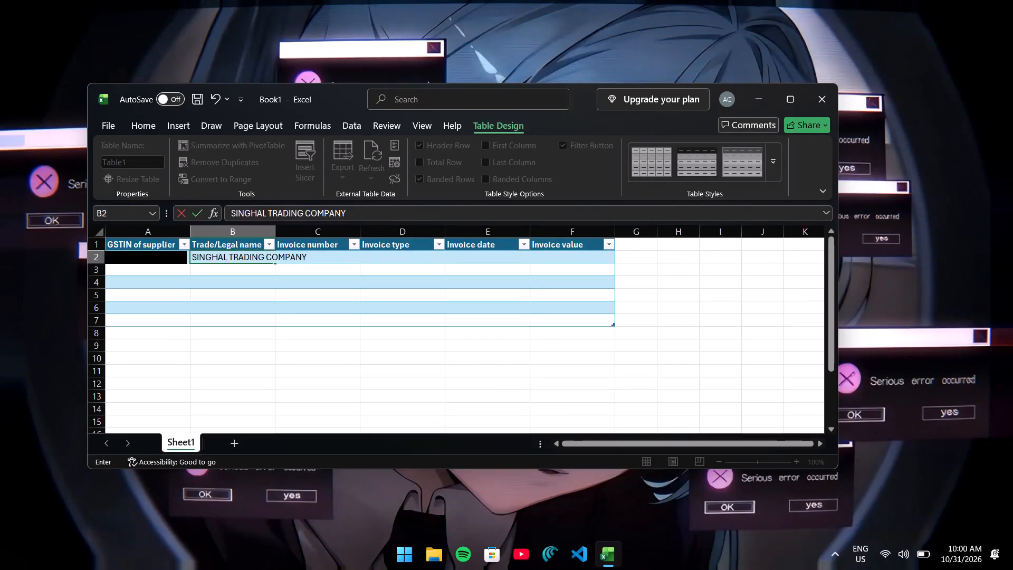
# Delete the "Invoice number" and "Invoice type" columns from the table.
pyautogui.moveTo(313, 248); pyautogui.dragTo(317, 311)
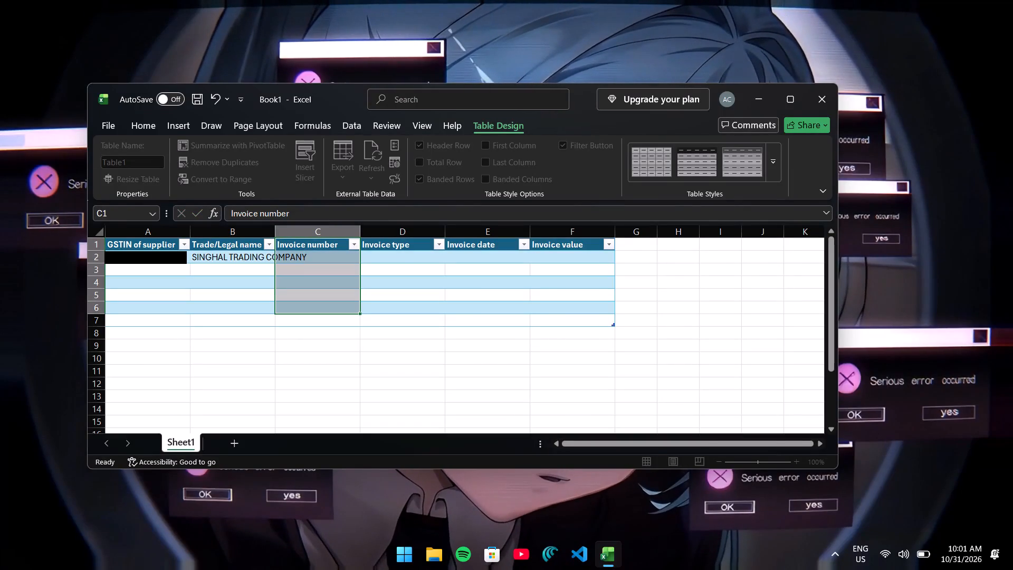
pyautogui.click(324, 245)
pyautogui.moveTo(324, 245); pyautogui.dragTo(347, 246)
pyautogui.click(347, 246)
pyautogui.click(317, 372)
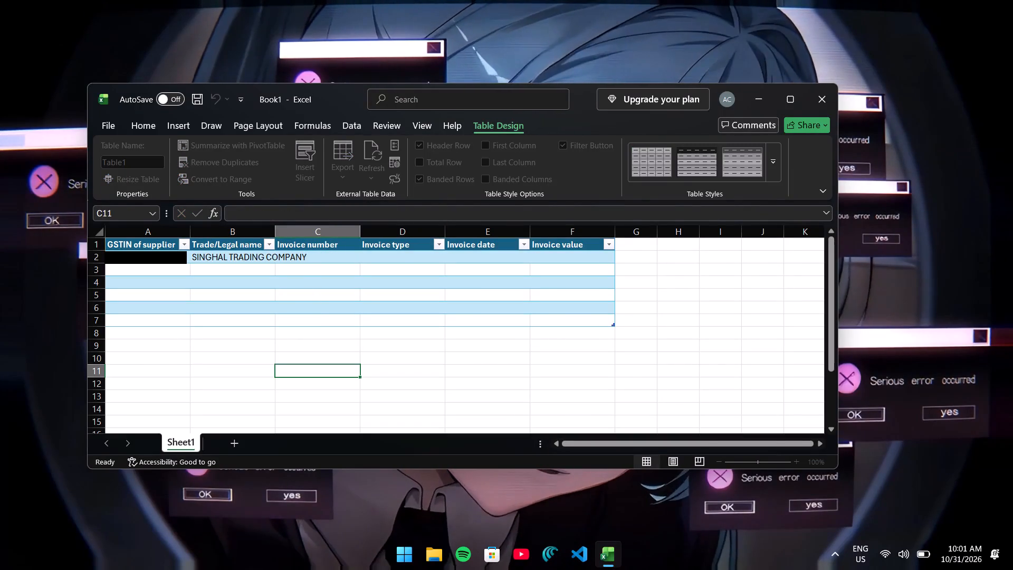
pyautogui.moveTo(331, 246); pyautogui.dragTo(391, 309)
pyautogui.rightClick(391, 309)
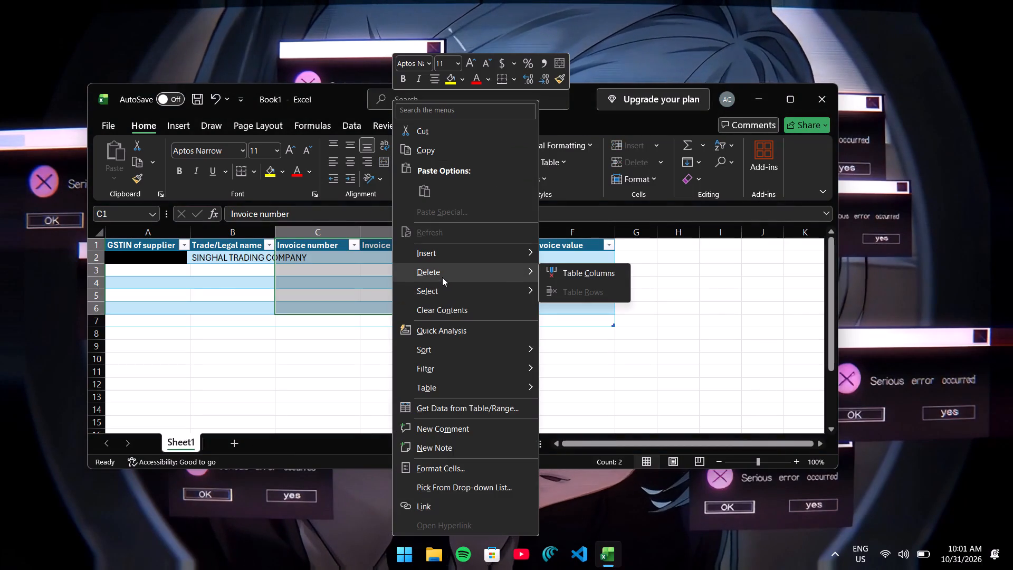
pyautogui.click(569, 271)
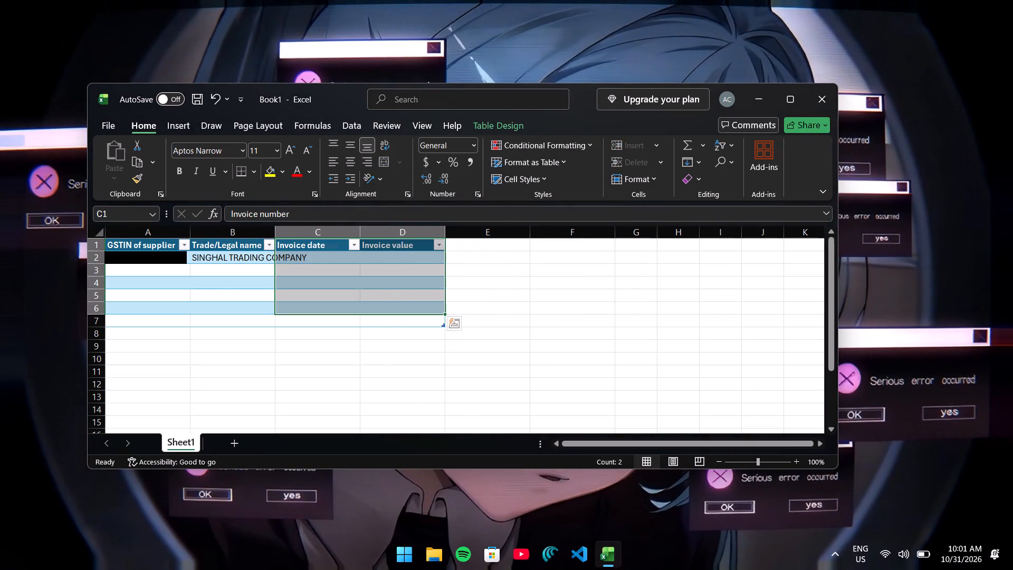
# Widen the "Trade/Legal name" column to about 24 so the first supplier's name fits.
pyautogui.click(241, 230)
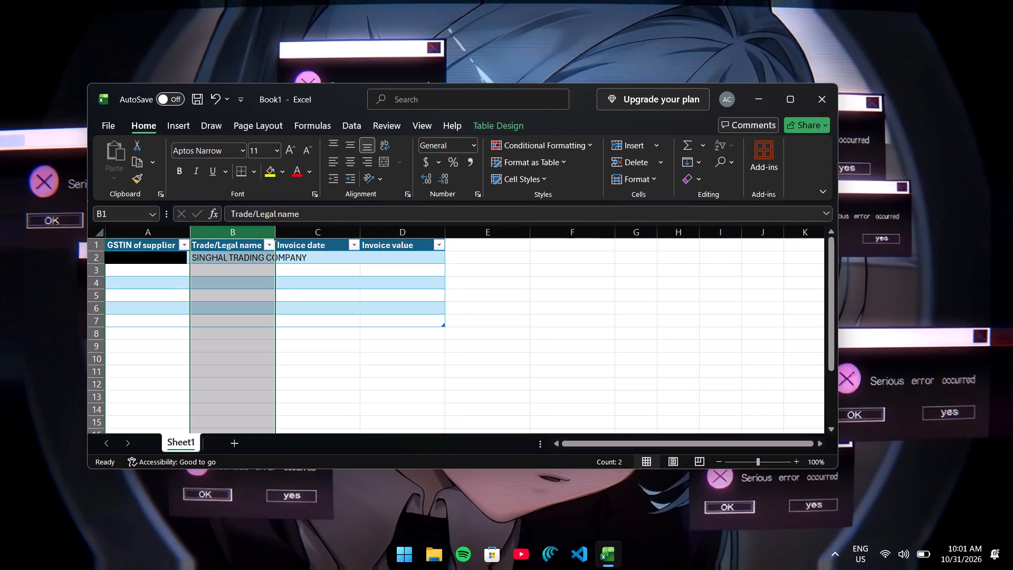
pyautogui.moveTo(278, 233); pyautogui.dragTo(311, 233)
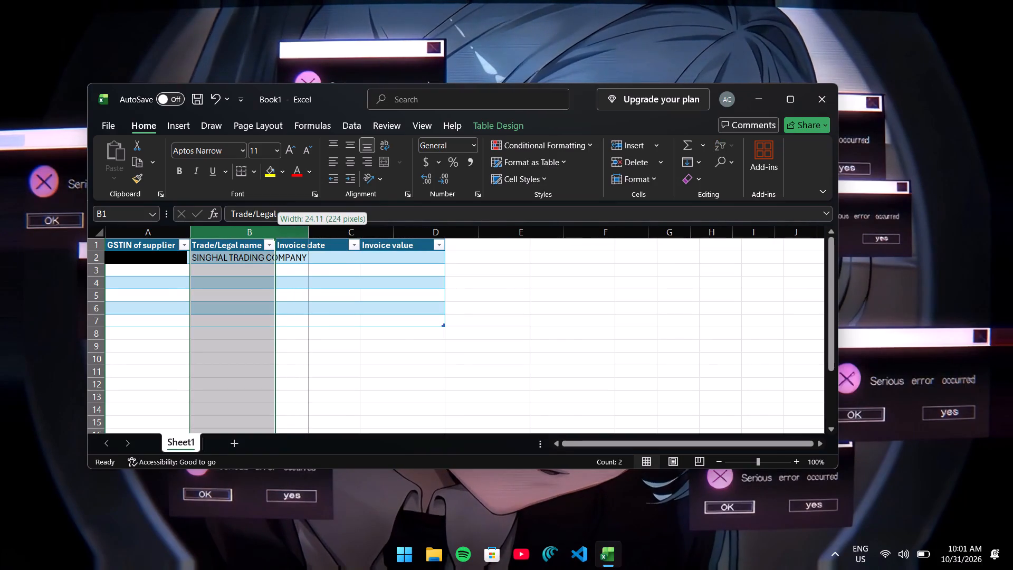
pyautogui.moveTo(311, 233); pyautogui.dragTo(312, 233)
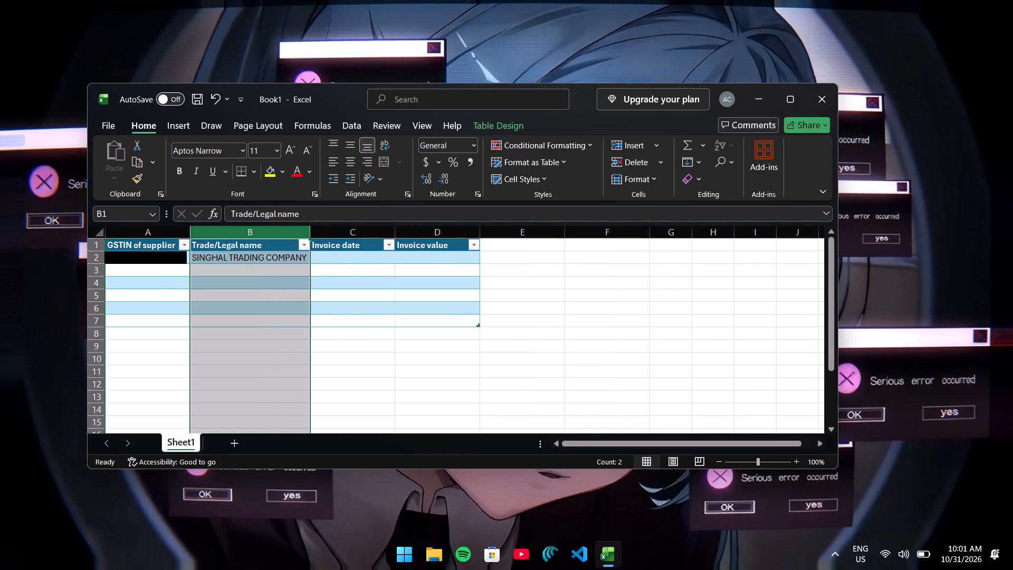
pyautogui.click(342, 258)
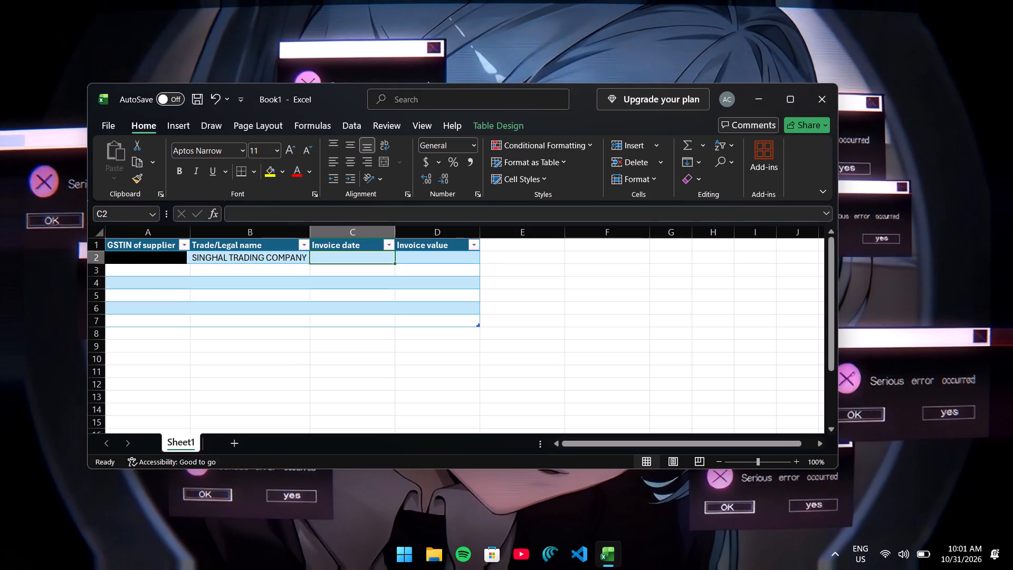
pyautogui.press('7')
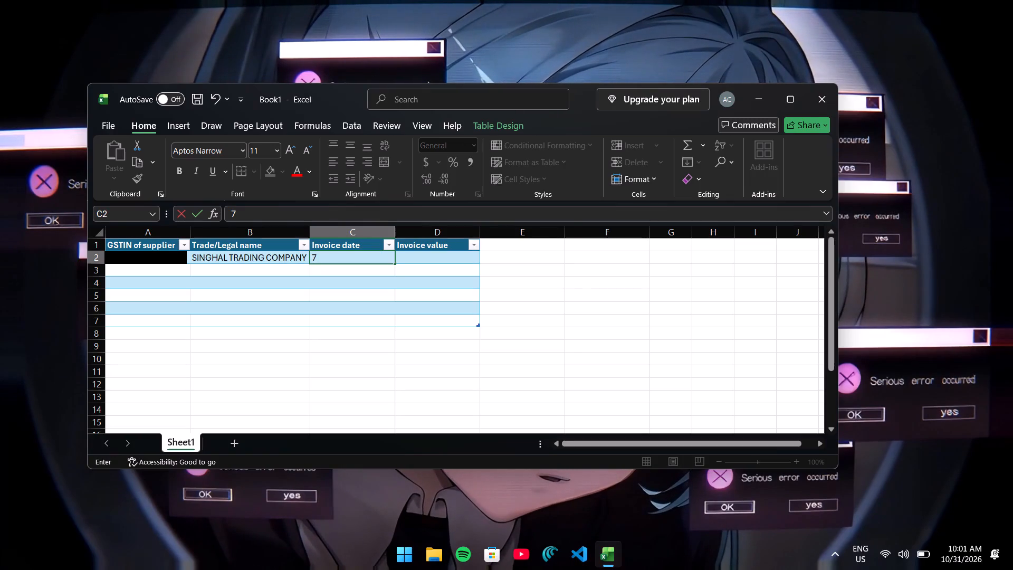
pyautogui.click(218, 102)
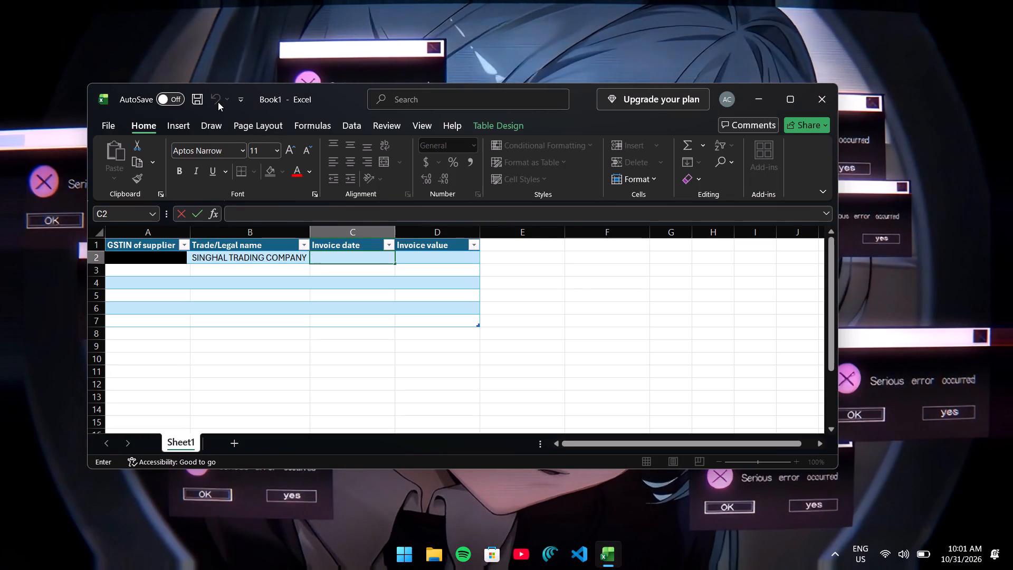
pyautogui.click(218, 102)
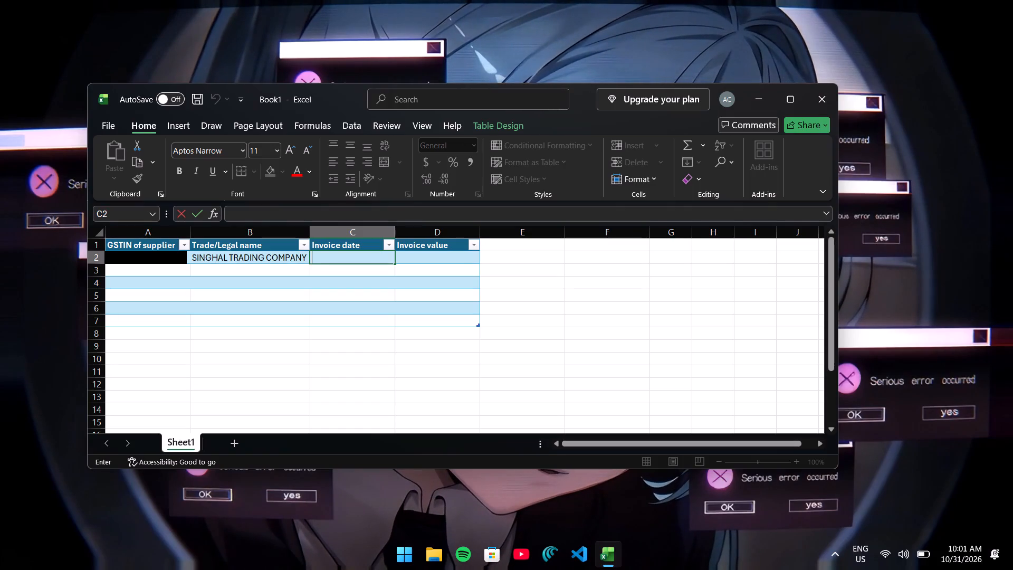
# Insert a new table column directly after "Invoice value".
pyautogui.moveTo(442, 248); pyautogui.dragTo(516, 327)
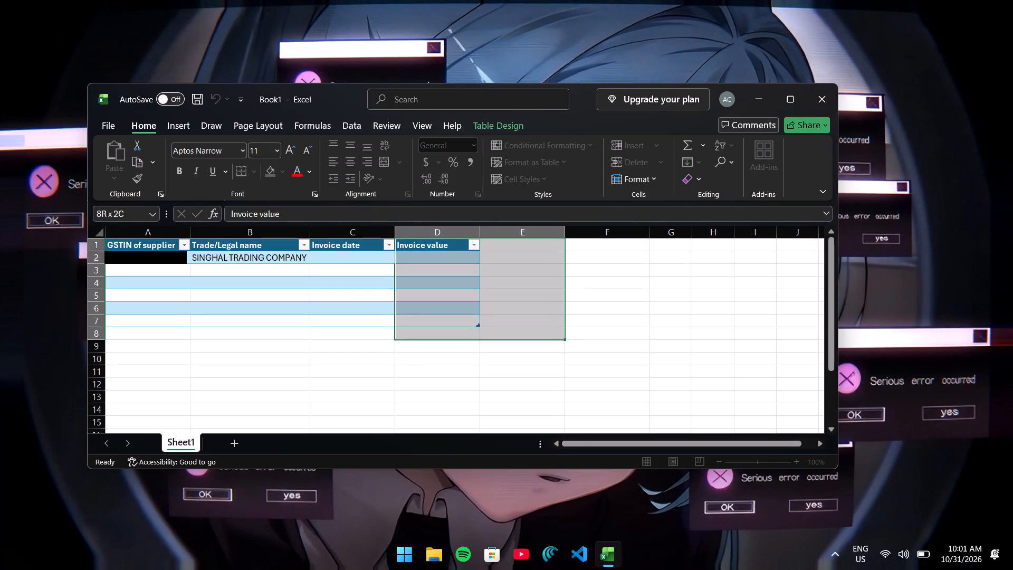
pyautogui.moveTo(516, 327); pyautogui.dragTo(569, 318)
pyautogui.rightClick(569, 318)
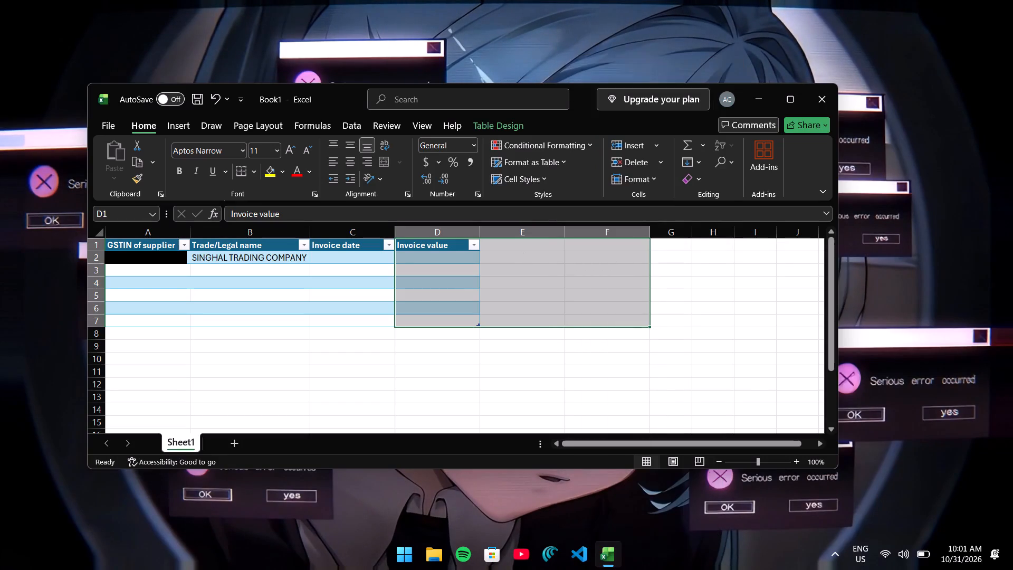
pyautogui.click(523, 253)
pyautogui.rightClick(592, 287)
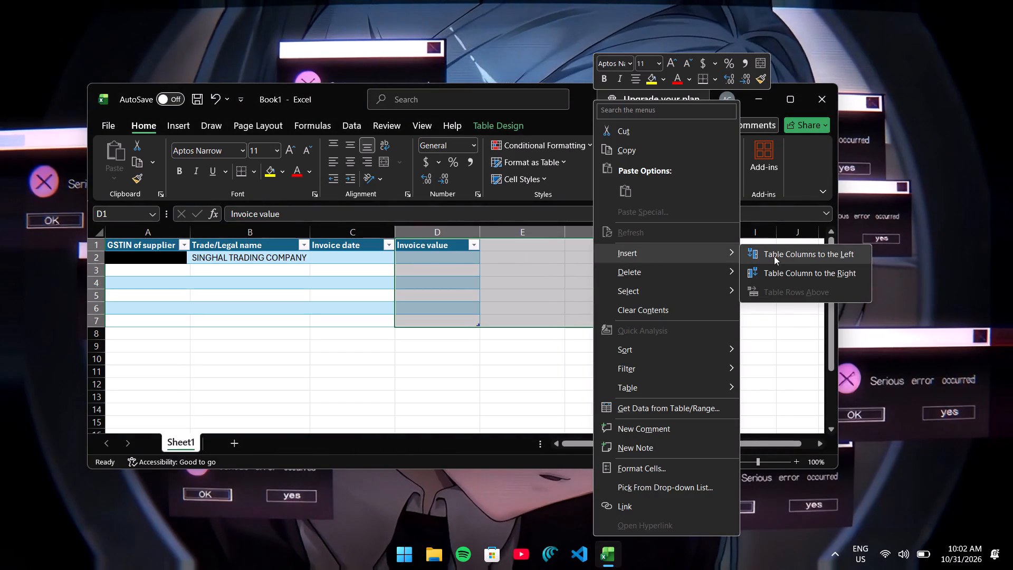
pyautogui.click(773, 271)
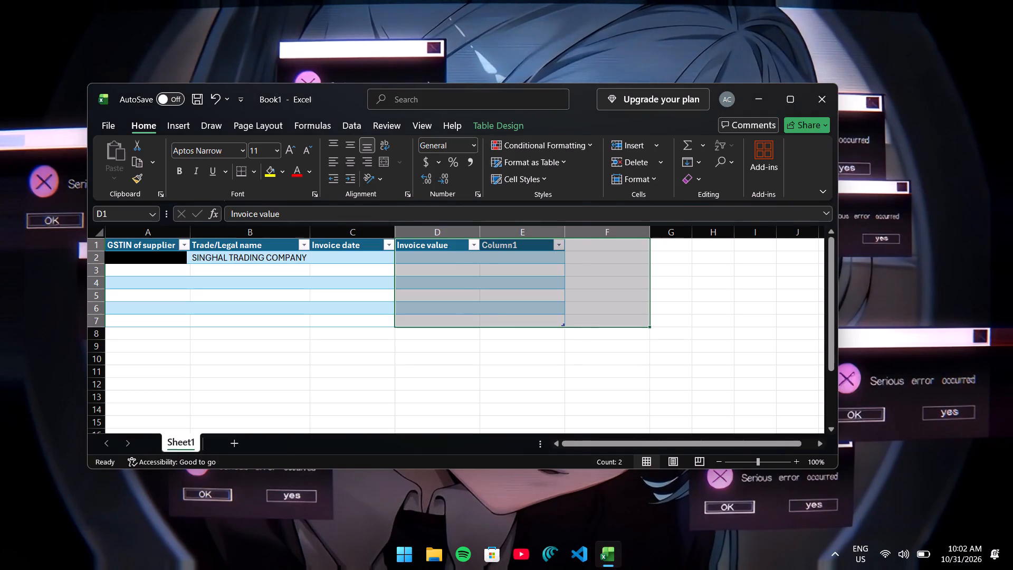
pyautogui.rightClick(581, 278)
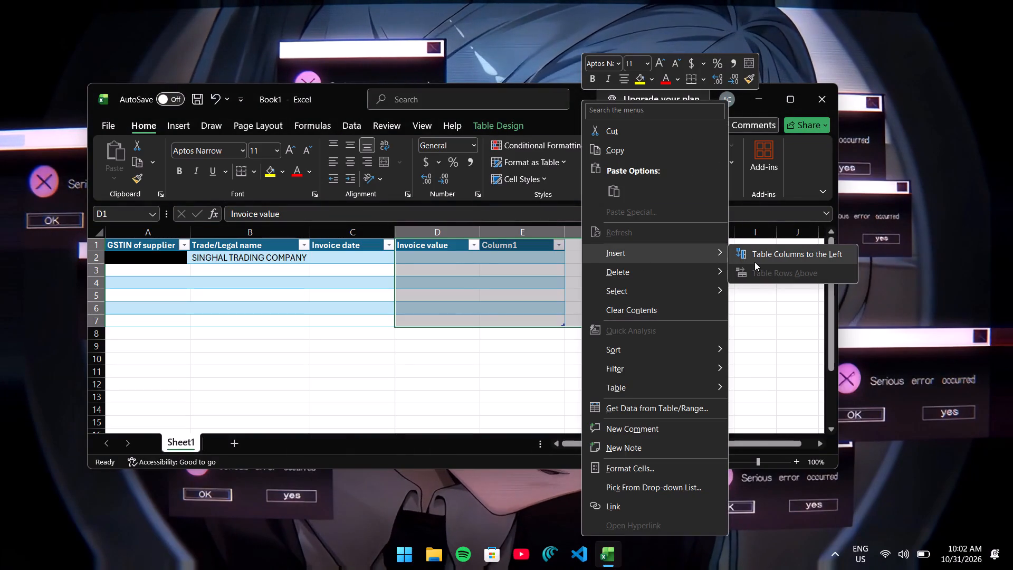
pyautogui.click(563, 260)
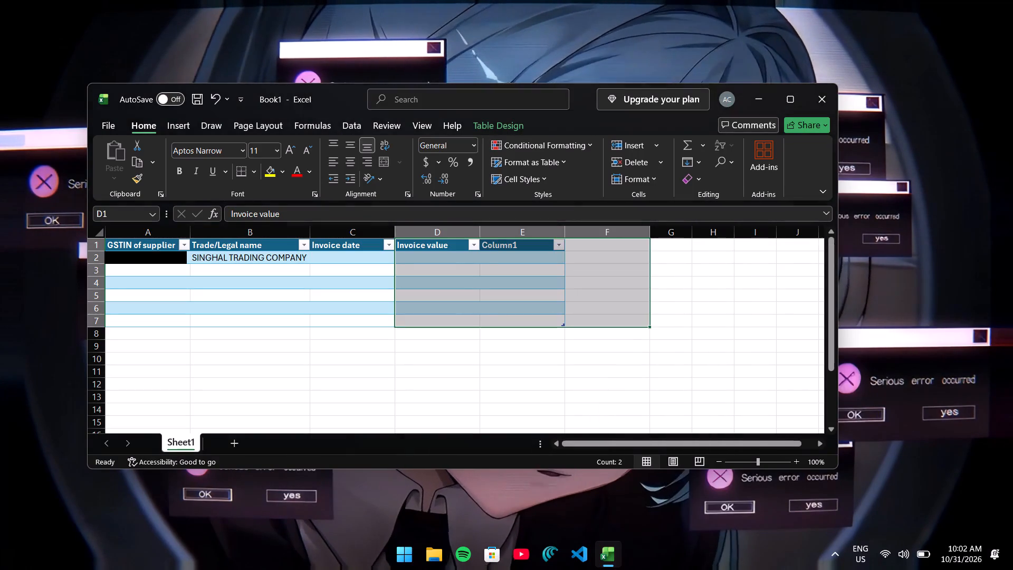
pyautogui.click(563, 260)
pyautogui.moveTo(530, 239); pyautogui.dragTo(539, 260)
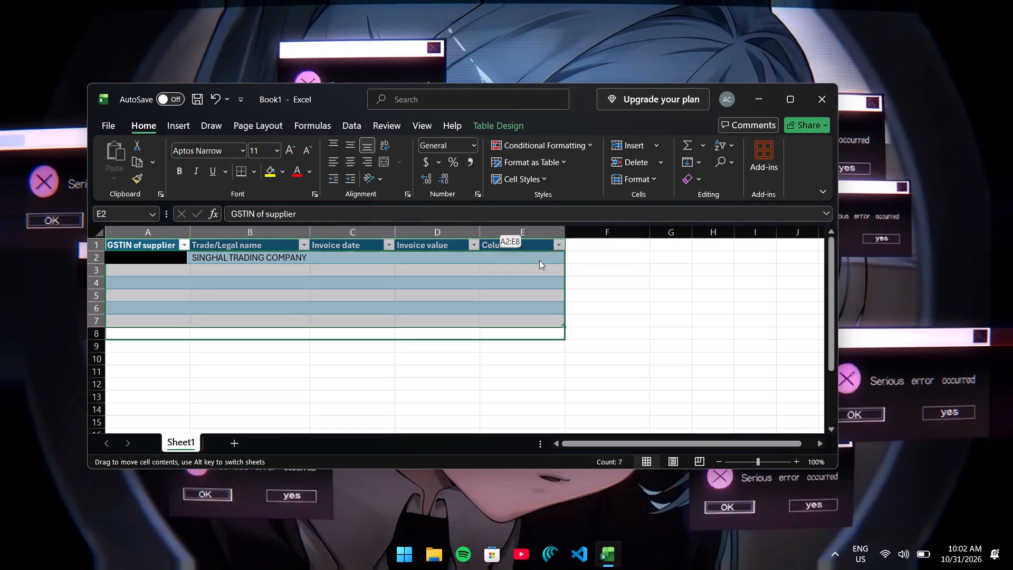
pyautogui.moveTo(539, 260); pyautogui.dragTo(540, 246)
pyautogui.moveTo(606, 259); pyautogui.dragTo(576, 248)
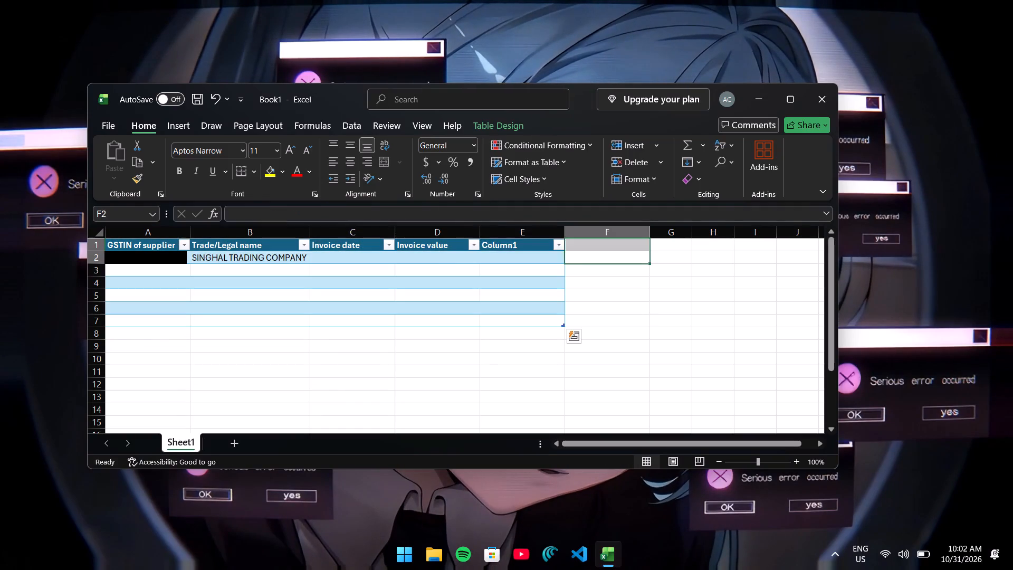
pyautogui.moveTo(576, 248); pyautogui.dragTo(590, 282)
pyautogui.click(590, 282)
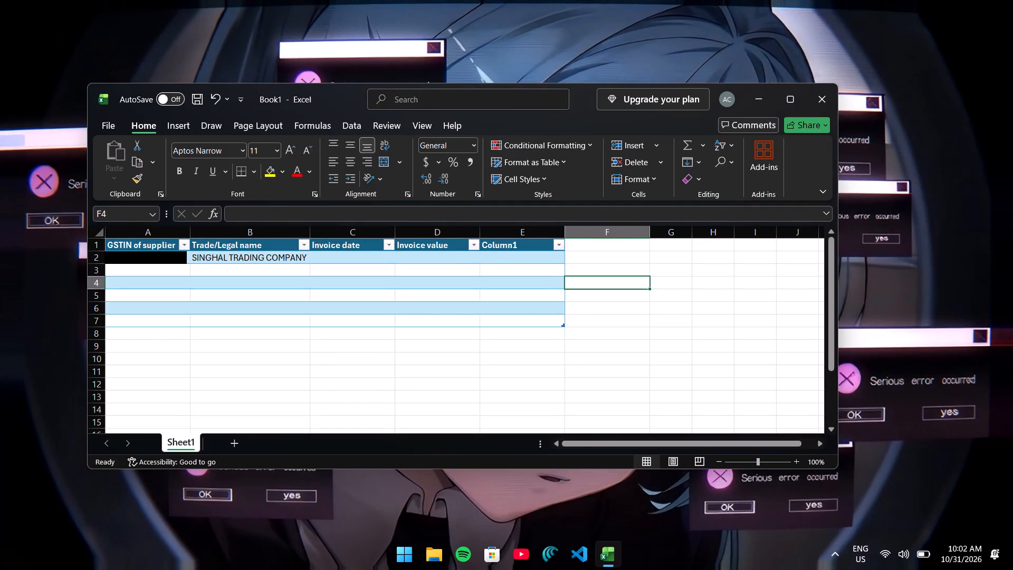
# Insert a second new table column after "Column1", in column F.
pyautogui.moveTo(519, 243); pyautogui.dragTo(610, 317)
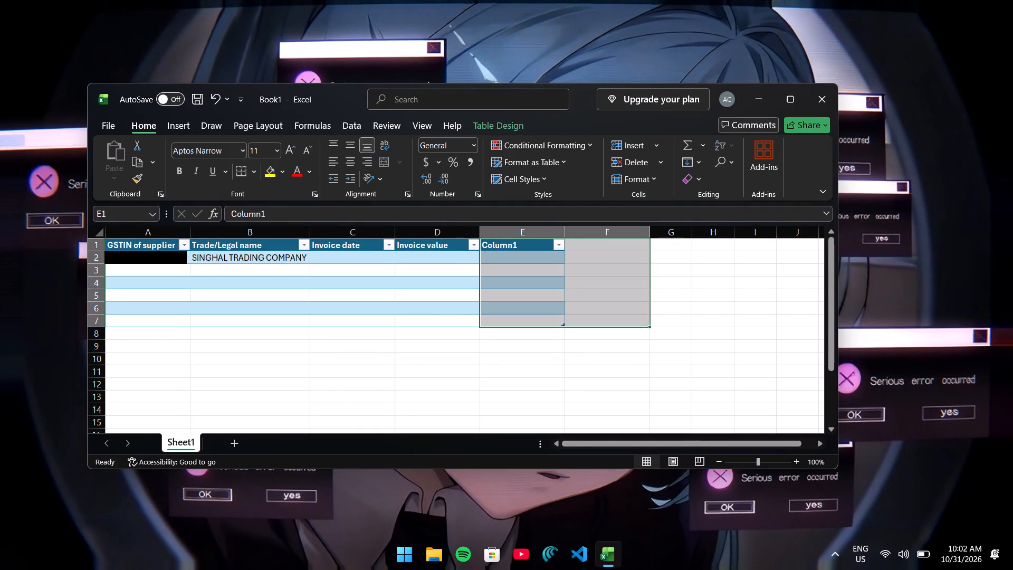
pyautogui.rightClick(610, 317)
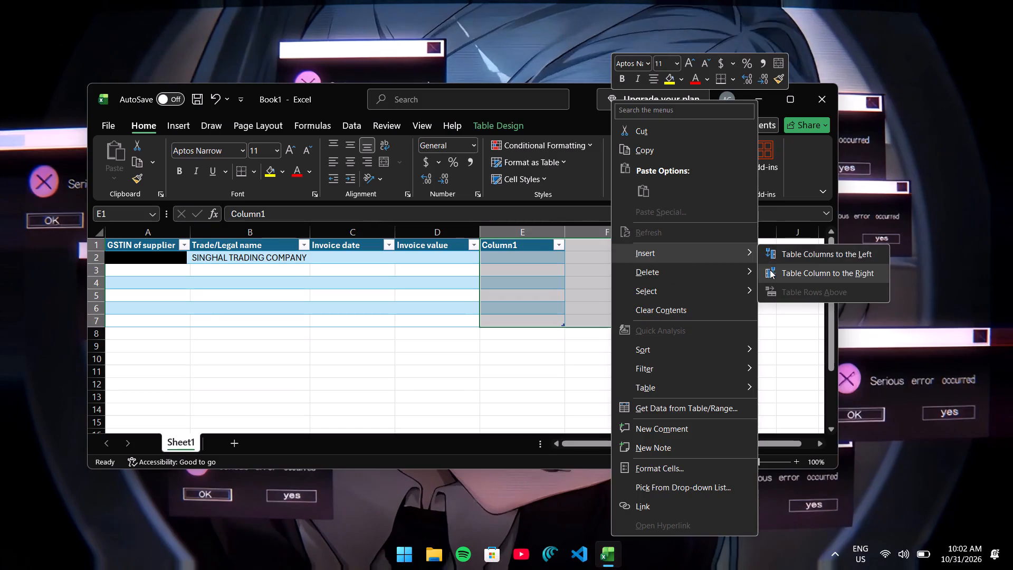
pyautogui.click(770, 269)
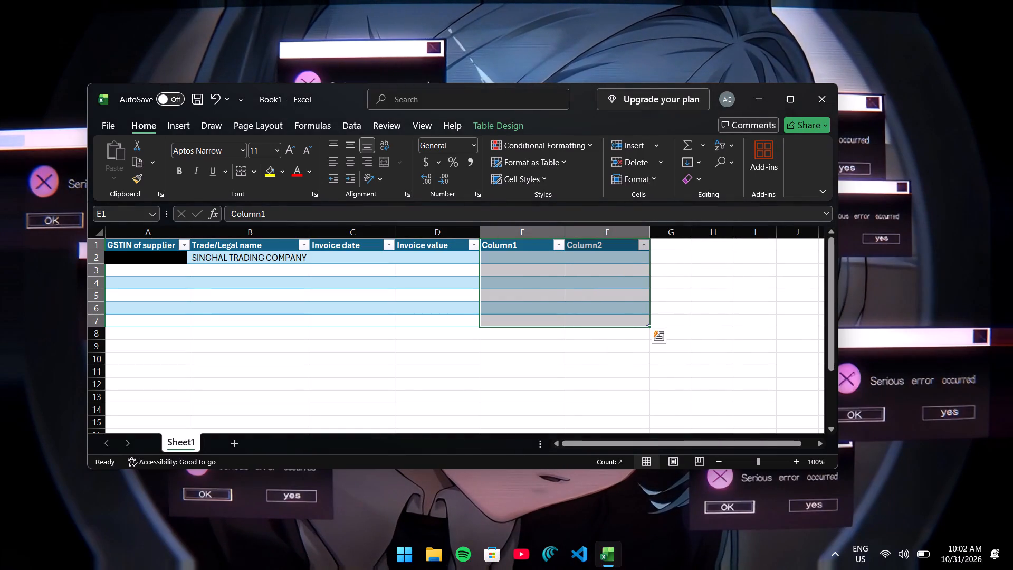
# Copy the header text "Invoice date" from cell C1 and clear it from that header.
pyautogui.click(367, 251)
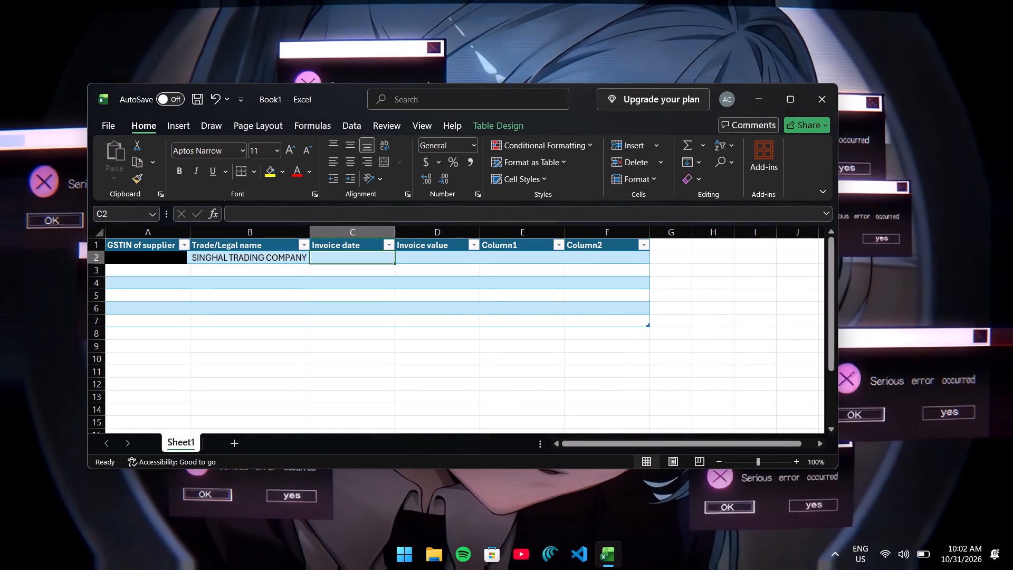
pyautogui.click(366, 248)
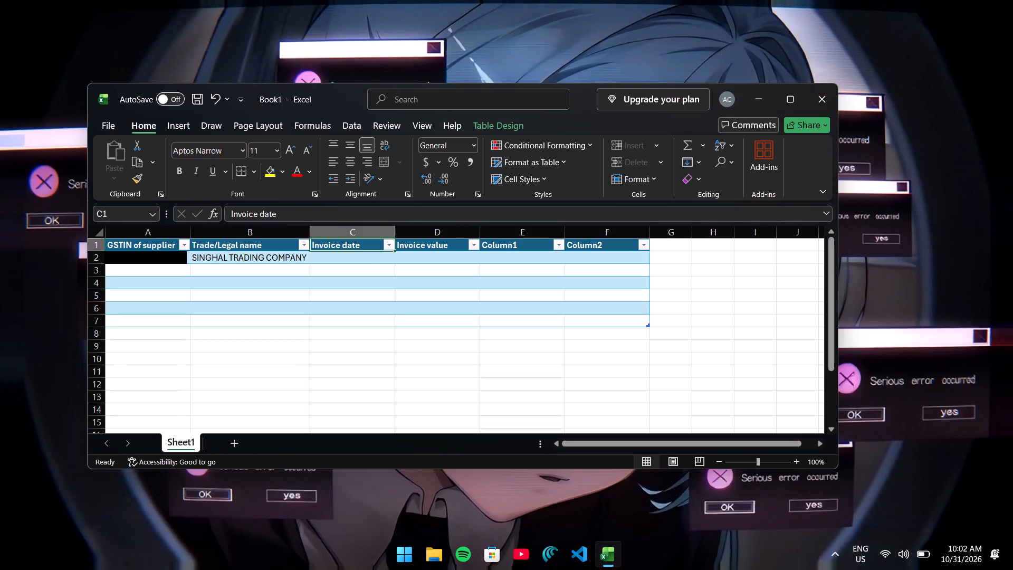
pyautogui.moveTo(376, 242); pyautogui.dragTo(419, 242)
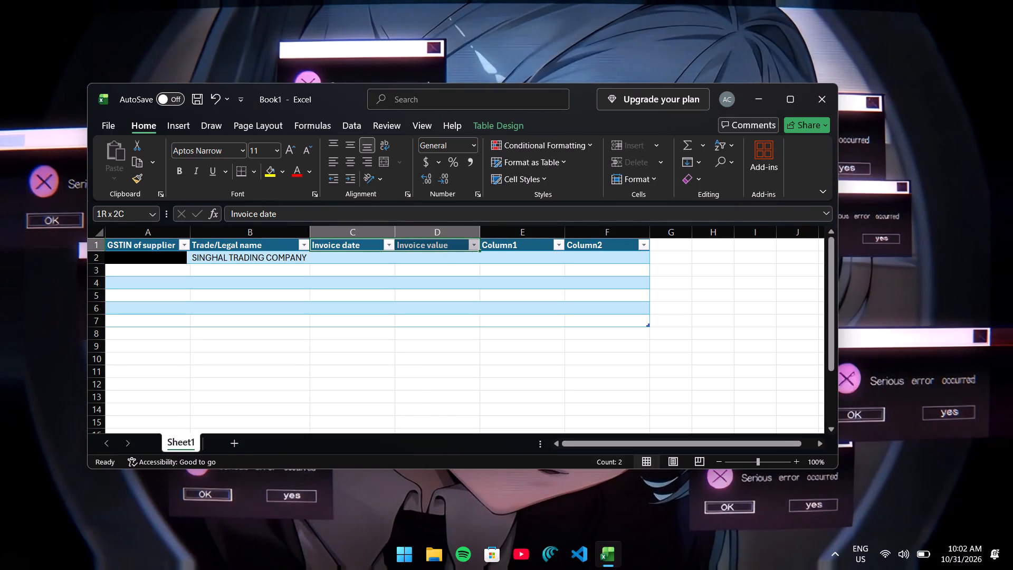
pyautogui.moveTo(419, 242); pyautogui.dragTo(419, 242)
pyautogui.moveTo(353, 246); pyautogui.dragTo(364, 245)
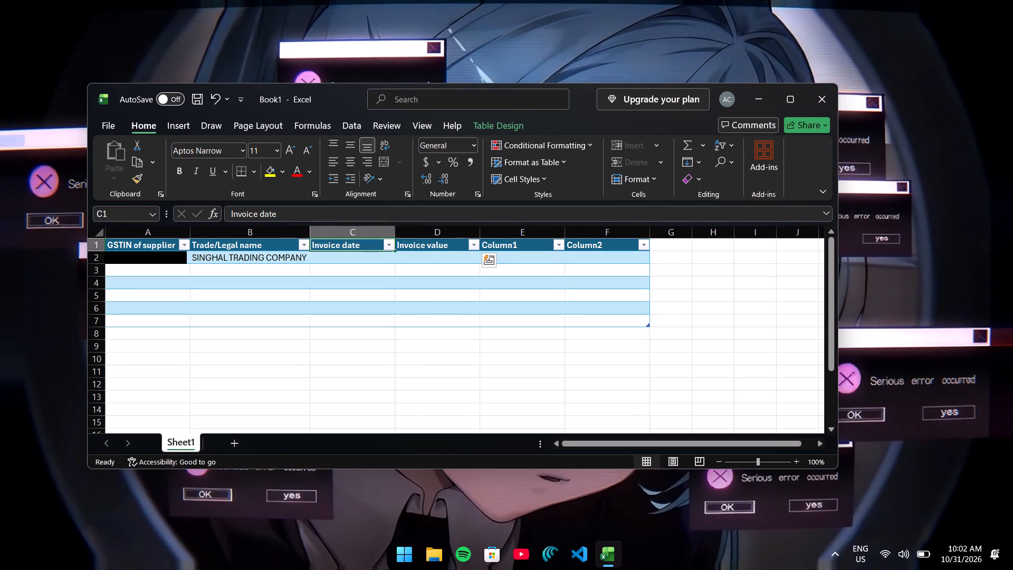
pyautogui.moveTo(364, 245); pyautogui.dragTo(423, 244)
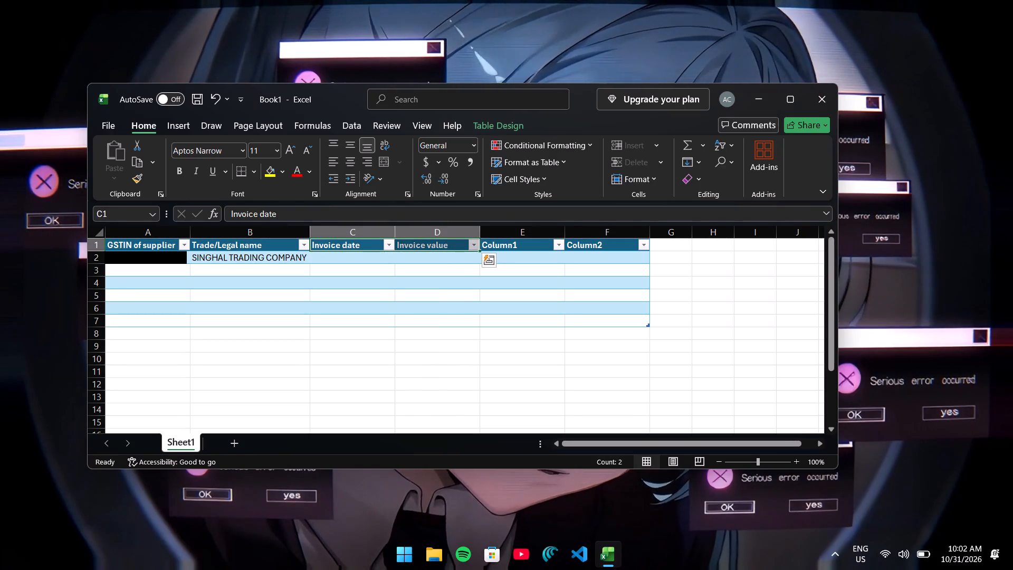
pyautogui.moveTo(393, 250); pyautogui.dragTo(418, 248)
pyautogui.click(359, 242)
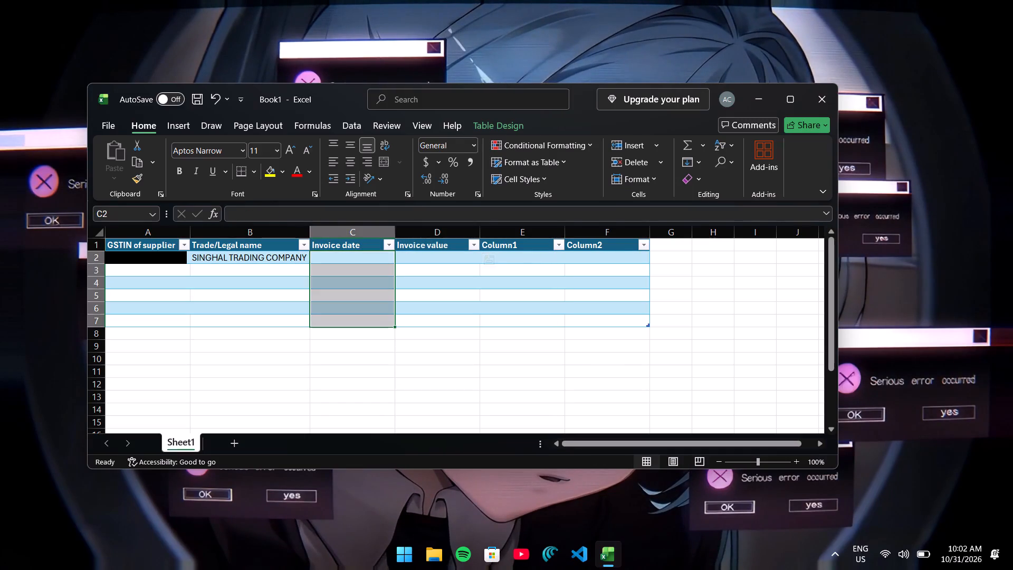
pyautogui.click(360, 246)
pyautogui.moveTo(360, 246); pyautogui.dragTo(298, 249)
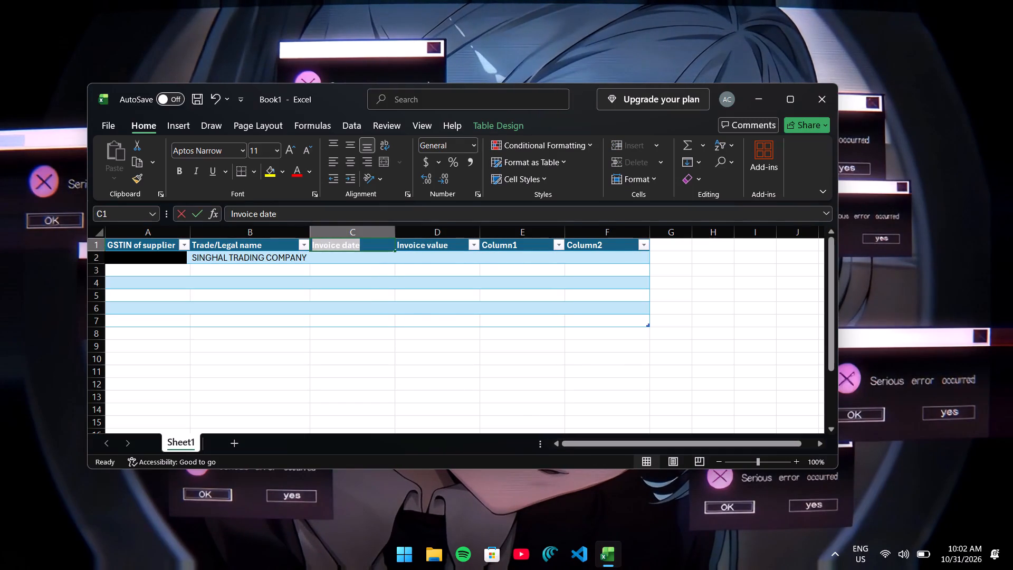
pyautogui.moveTo(298, 249); pyautogui.dragTo(294, 260)
pyautogui.hotkey('ctrl', 'c')
pyautogui.press('BackSpace')
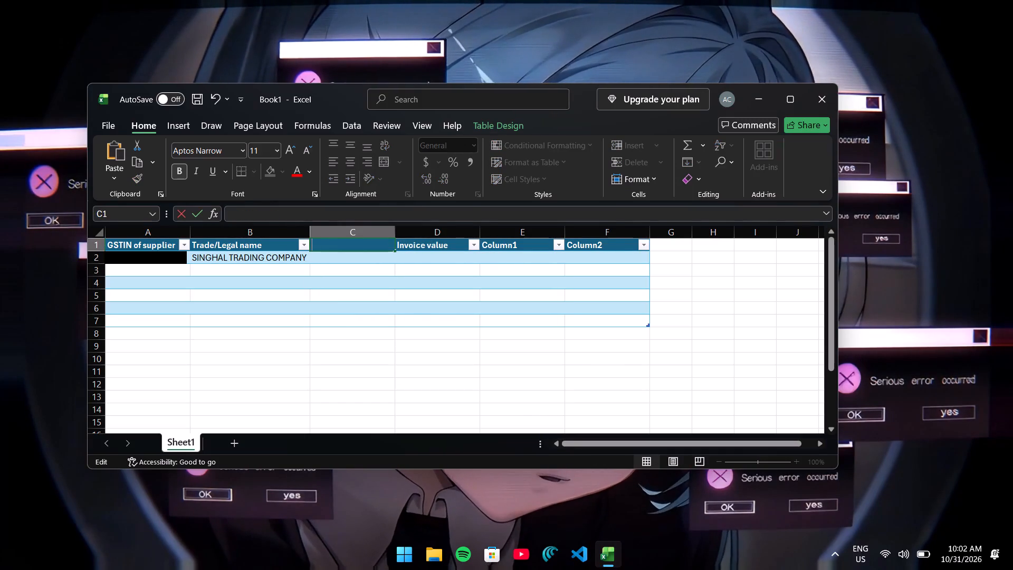
# Copy the header text "Invoice value" from cell D1 and replace that header with the copied "Invoice date".
pyautogui.click(398, 243)
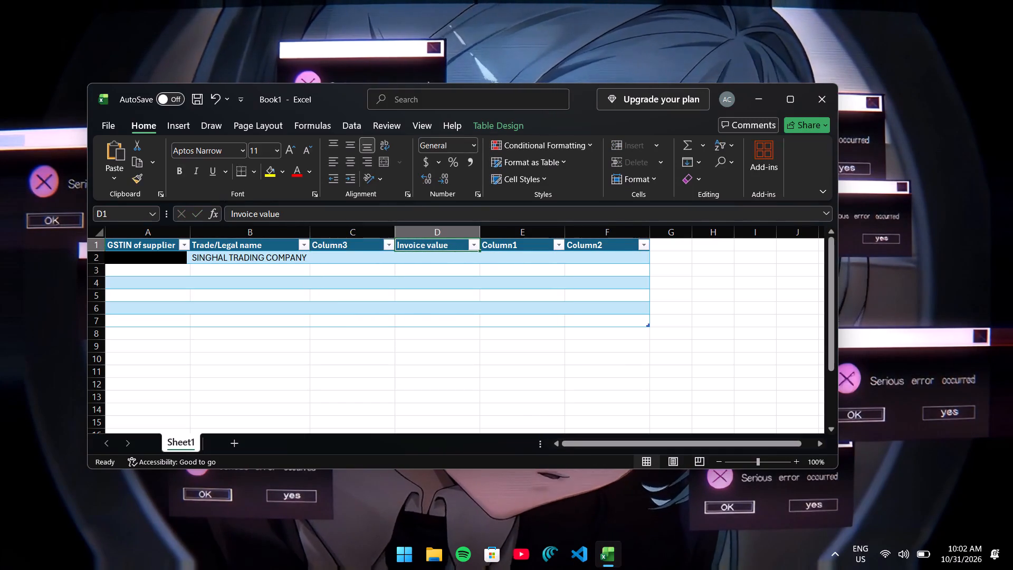
pyautogui.click(400, 245)
pyautogui.doubleClick(400, 245)
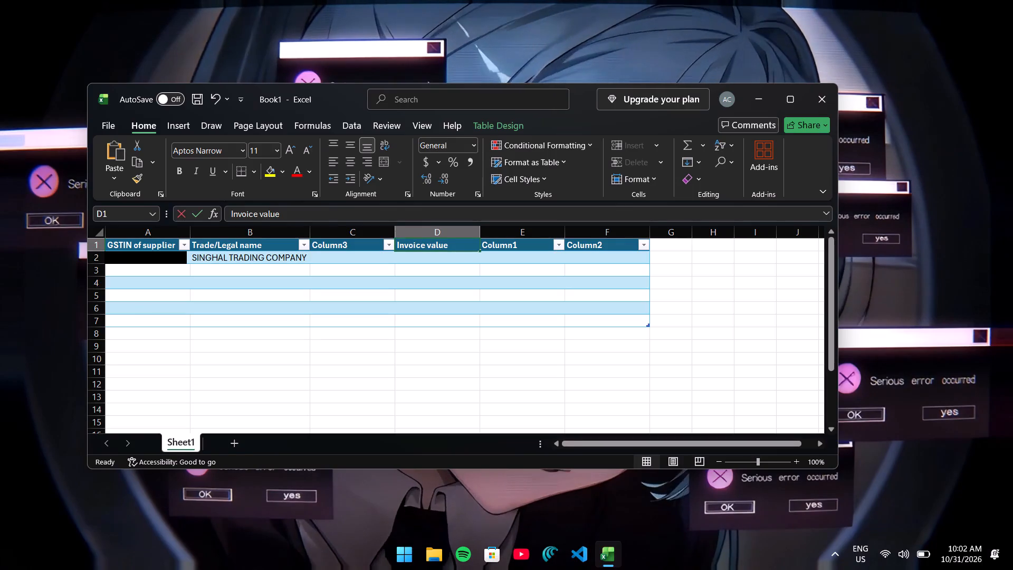
pyautogui.click(466, 245)
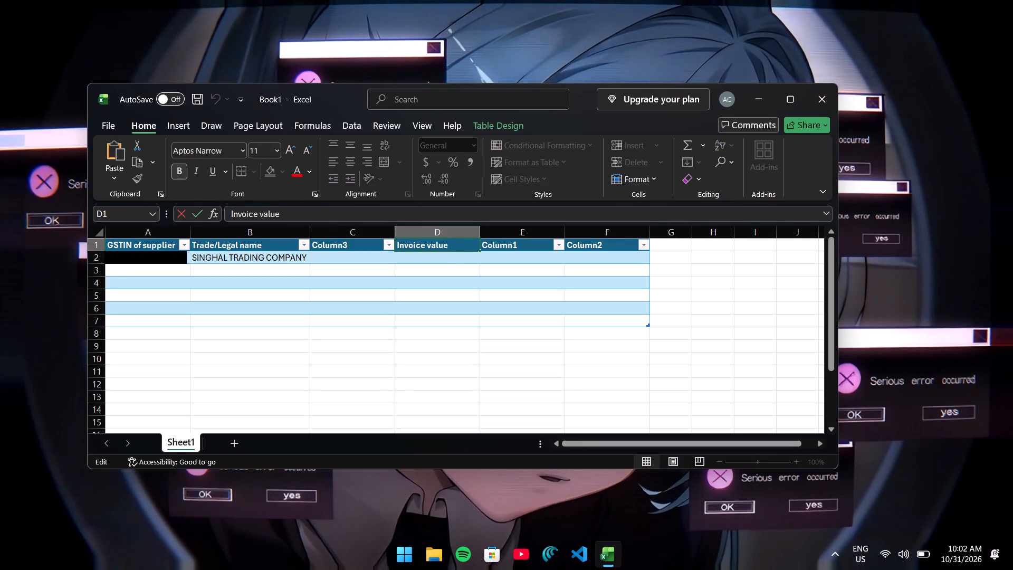
pyautogui.click(466, 245)
pyautogui.press('space')
pyautogui.hotkey('ctrl', 'v')
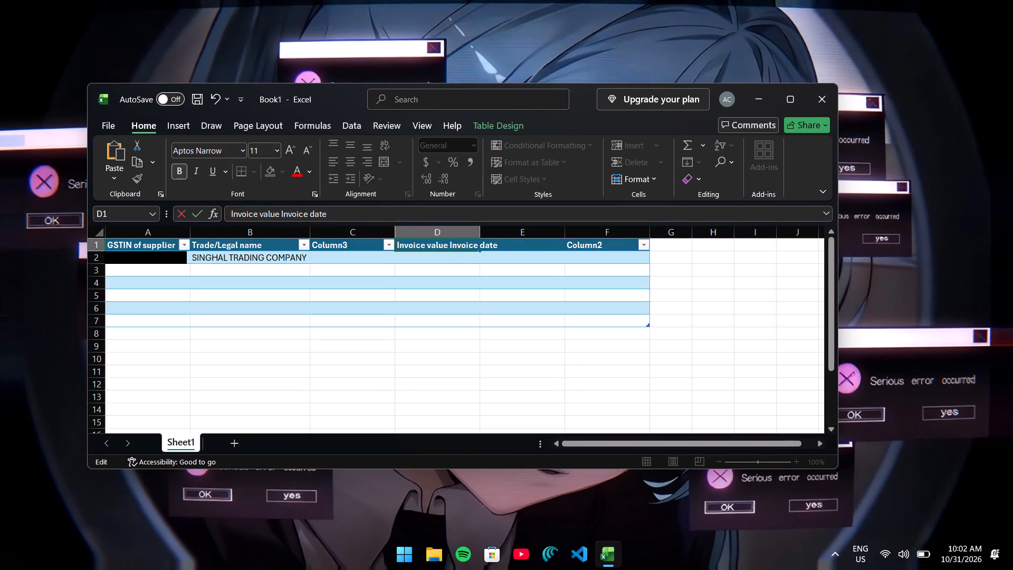
pyautogui.moveTo(446, 245); pyautogui.dragTo(391, 246)
pyautogui.hotkey('ctrl', 'c')
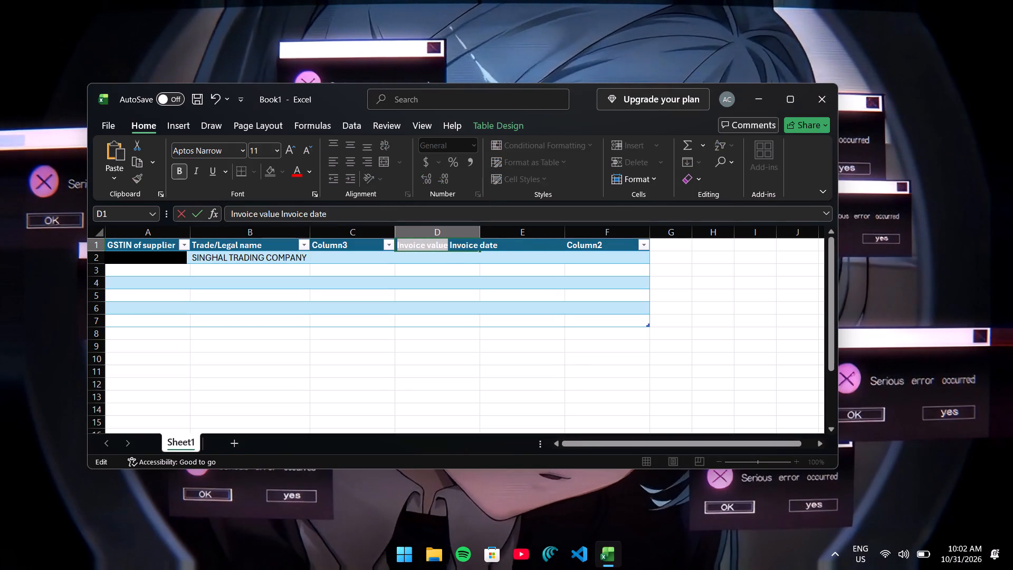
pyautogui.press('BackSpace')
pyautogui.press('Down')
pyautogui.press('Right')
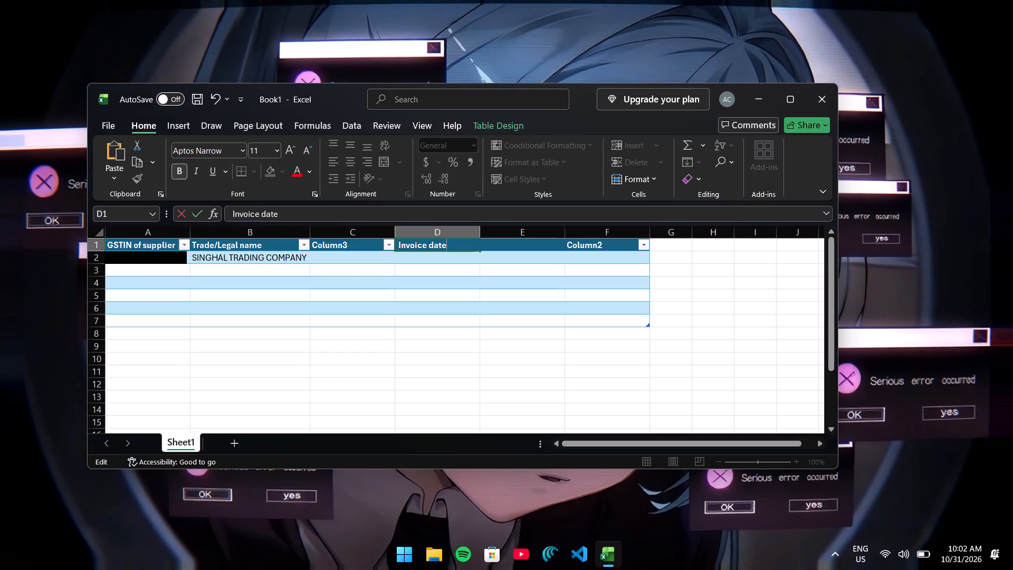
pyautogui.press('Left')
pyautogui.press('Left')
pyautogui.press('Left')
pyautogui.press('Left')
pyautogui.press('Left')
pyautogui.press('Left')
pyautogui.press('Left')
pyautogui.press('Left')
pyautogui.press('Left')
pyautogui.press('Left')
pyautogui.press('Left')
pyautogui.press('Left')
pyautogui.press('Left')
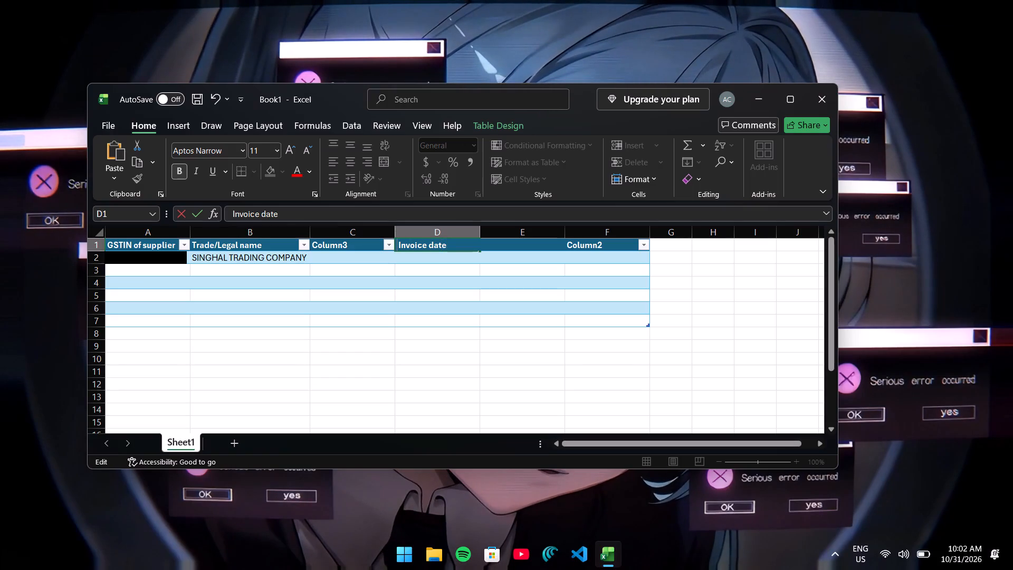
pyautogui.press('Right')
pyautogui.press('BackSpace')
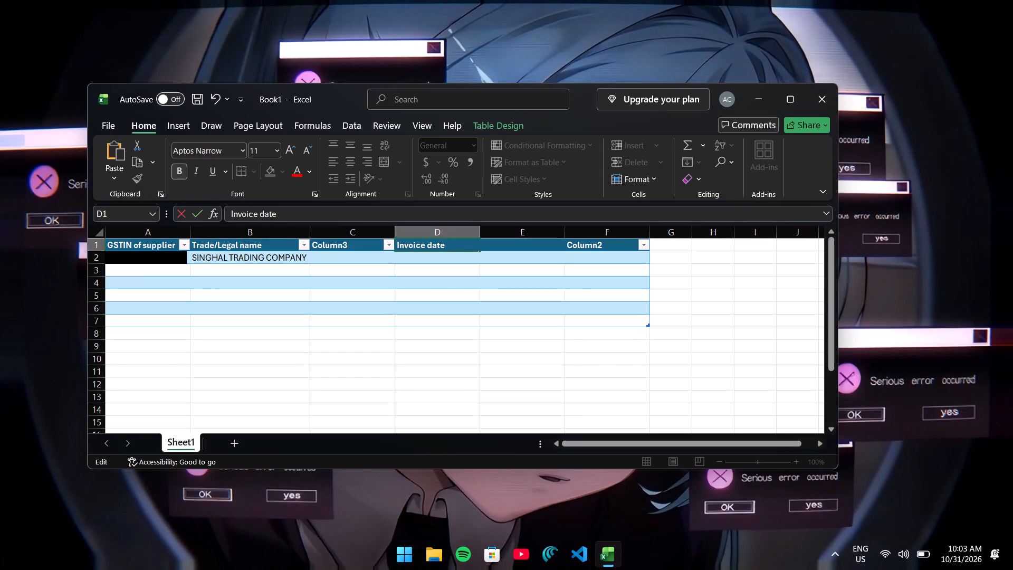
pyautogui.click(505, 240)
# Replace the "Column2" header in cell F1 with the copied text "Invoice value".
pyautogui.doubleClick(615, 246)
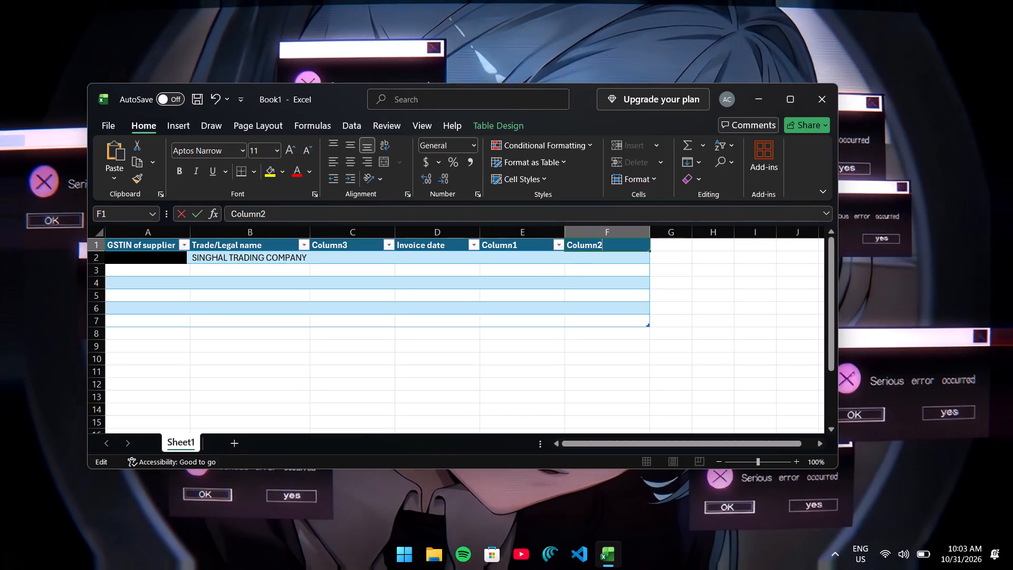
pyautogui.press('BackSpace')
pyautogui.press('BackSpace')
pyautogui.press('BackSpace')
pyautogui.press('BackSpace')
pyautogui.press('BackSpace')
pyautogui.press('BackSpace')
pyautogui.press('BackSpace')
pyautogui.press('BackSpace')
pyautogui.press('BackSpace')
pyautogui.press('BackSpace')
pyautogui.press('BackSpace')
pyautogui.press('BackSpace')
pyautogui.press('BackSpace')
pyautogui.press('BackSpace')
pyautogui.press('BackSpace')
pyautogui.press('BackSpace')
pyautogui.press('BackSpace')
pyautogui.press('BackSpace')
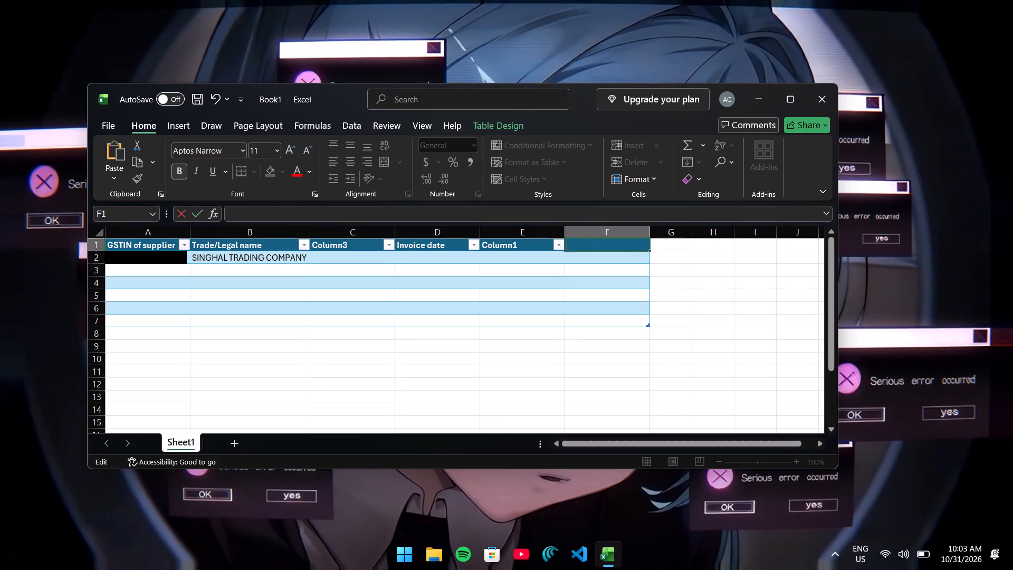
pyautogui.hotkey('ctrl', 'v')
# Rename the "Column1" header in cell E1 as "Invoice date".
pyautogui.moveTo(521, 246); pyautogui.dragTo(532, 250)
pyautogui.doubleClick(532, 250)
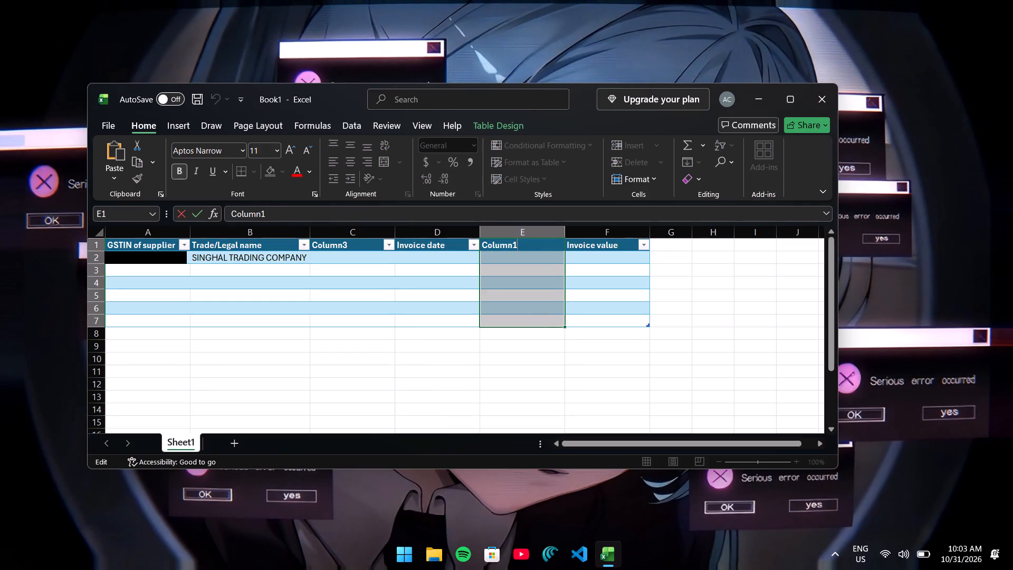
pyautogui.moveTo(522, 245); pyautogui.dragTo(472, 240)
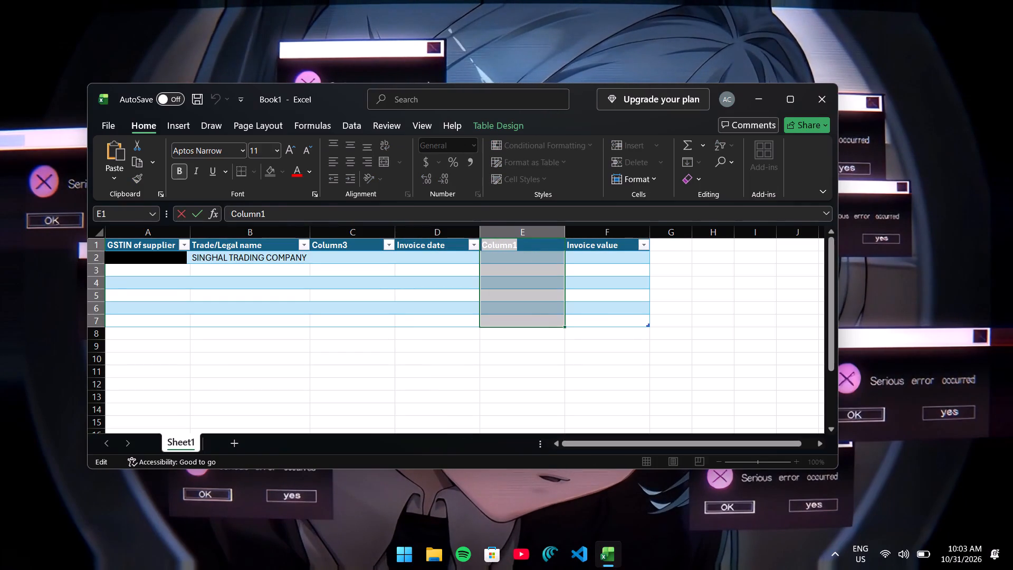
pyautogui.write('Invoice typ')
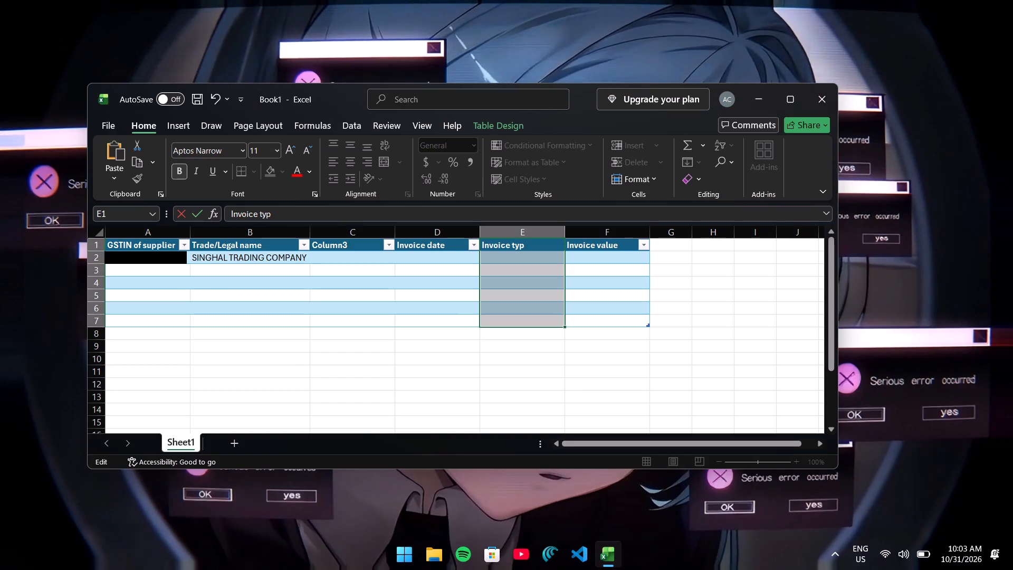
pyautogui.press('BackSpace')
pyautogui.press('BackSpace')
pyautogui.press('BackSpace')
pyautogui.write('date')
pyautogui.click(452, 245)
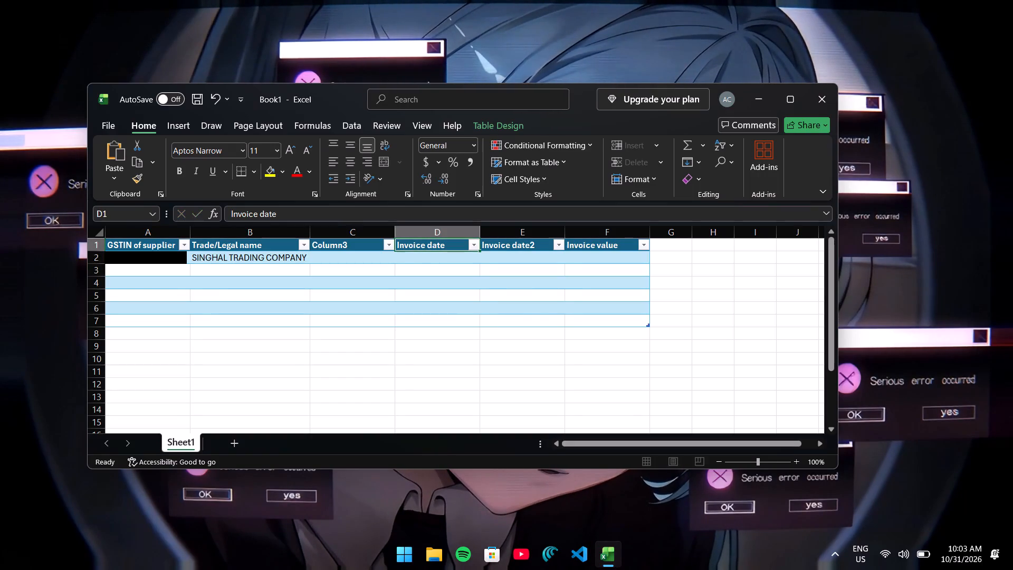
# Change the header in cell D1 to "Invoice type".
pyautogui.click(452, 245)
pyautogui.press('BackSpace')
pyautogui.press('BackSpace')
pyautogui.press('BackSpace')
pyautogui.press('BackSpace')
pyautogui.write('type')
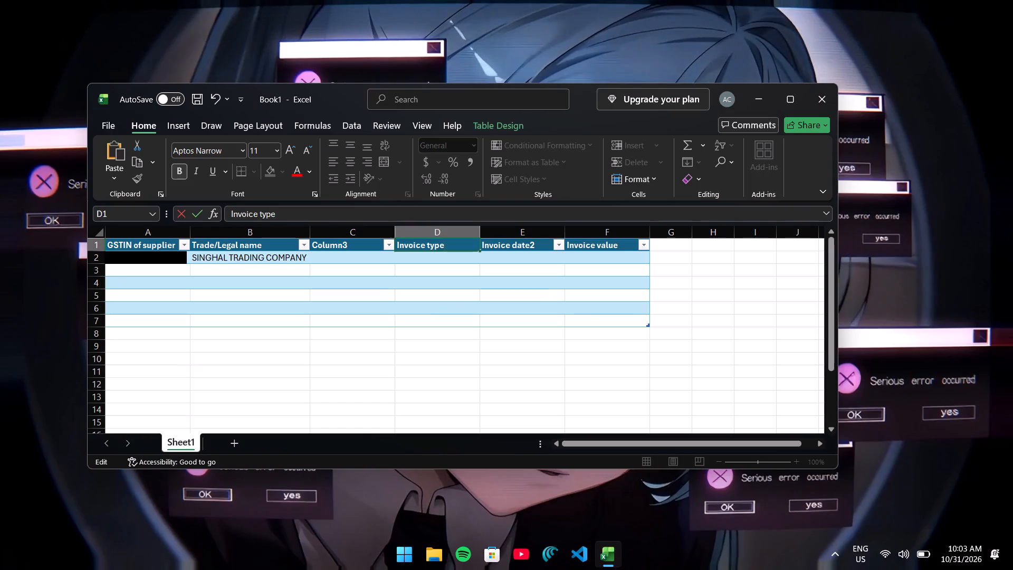
# Rename the "Column3" header in cell C1 as "Invoice number".
pyautogui.doubleClick(369, 243)
pyautogui.press('BackSpace')
pyautogui.press('BackSpace')
pyautogui.press('BackSpace')
pyautogui.press('BackSpace')
pyautogui.press('BackSpace')
pyautogui.press('BackSpace')
pyautogui.press('BackSpace')
pyautogui.press('BackSpace')
pyautogui.press('BackSpace')
pyautogui.press('BackSpace')
pyautogui.press('BackSpace')
pyautogui.press('BackSpace')
pyautogui.press('BackSpace')
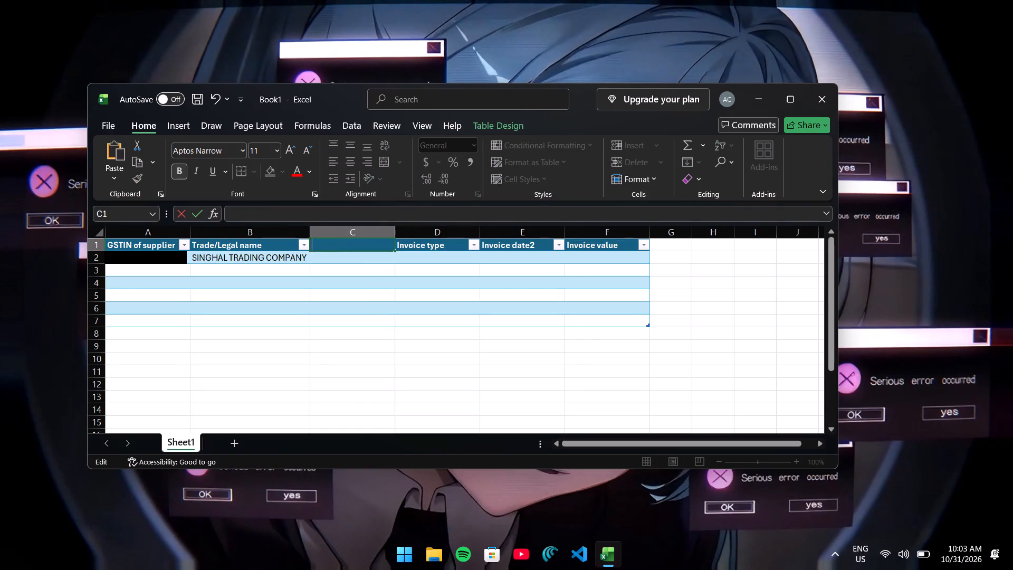
pyautogui.write('Invoice number')
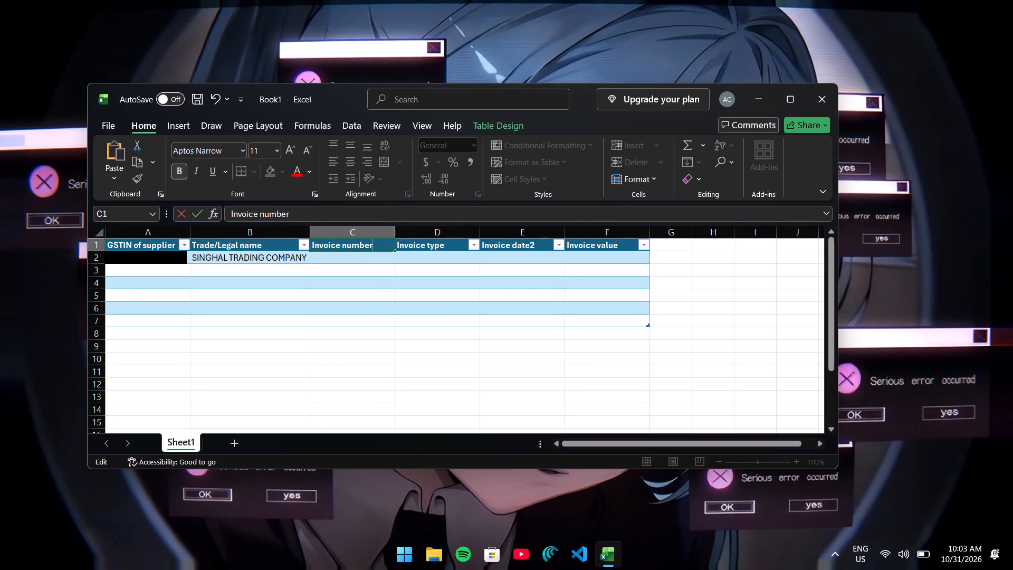
pyautogui.click(347, 259)
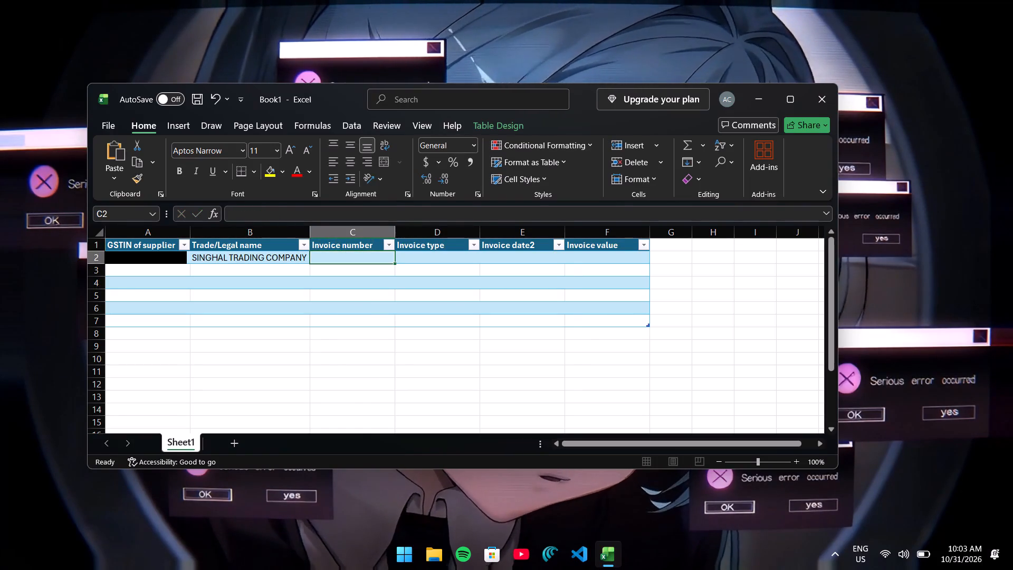
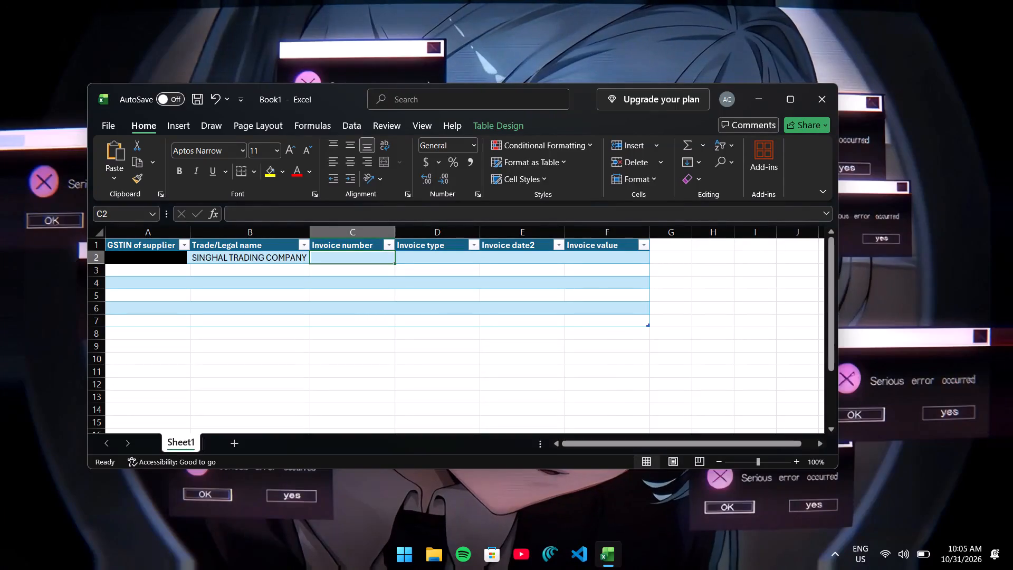
# Replace the content of cell A2 with the GSTIN of Singhal Trading Company.
pyautogui.doubleClick(172, 258)
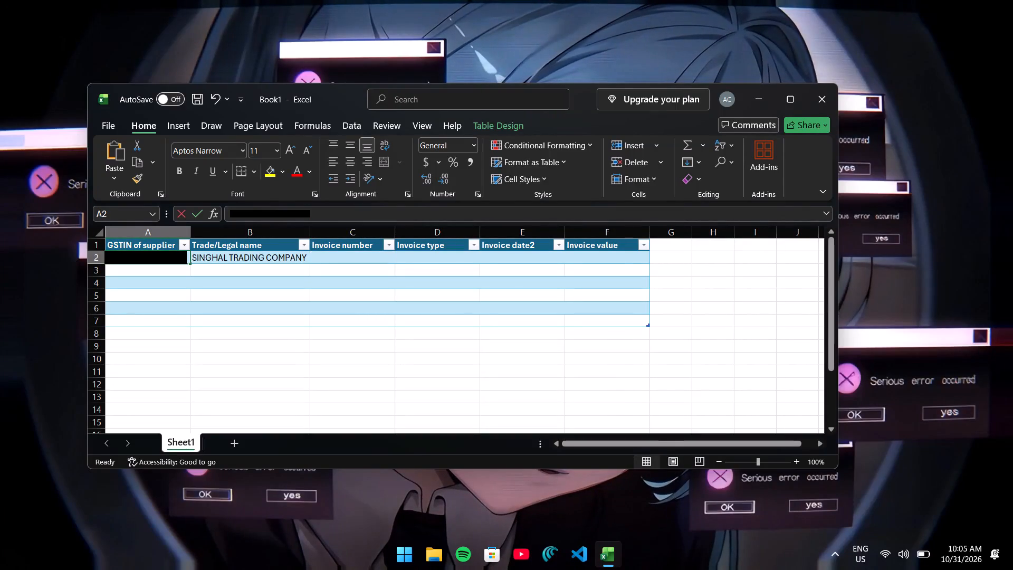
pyautogui.moveTo(186, 258); pyautogui.dragTo(95, 263)
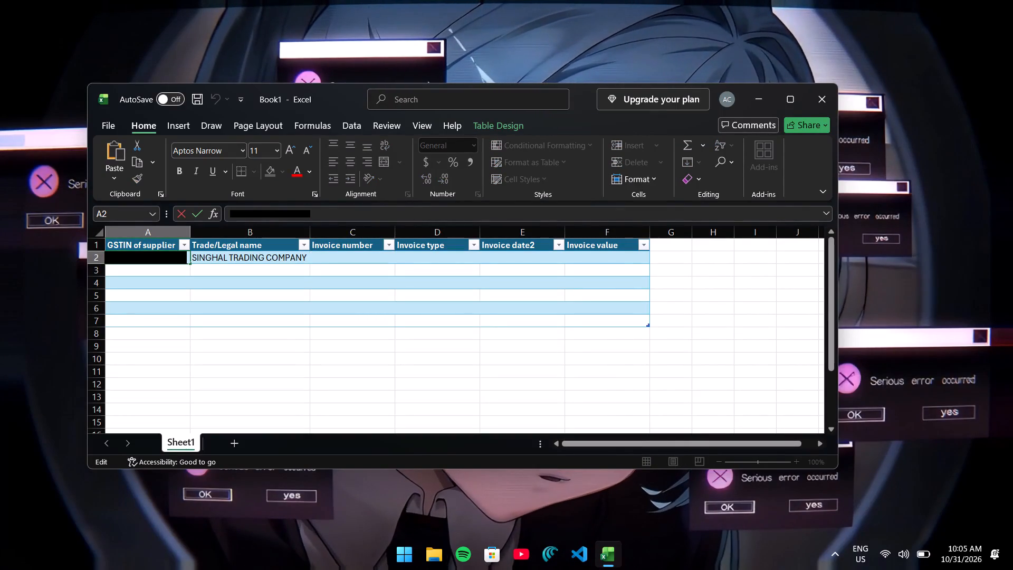
pyautogui.moveTo(95, 263); pyautogui.dragTo(96, 263)
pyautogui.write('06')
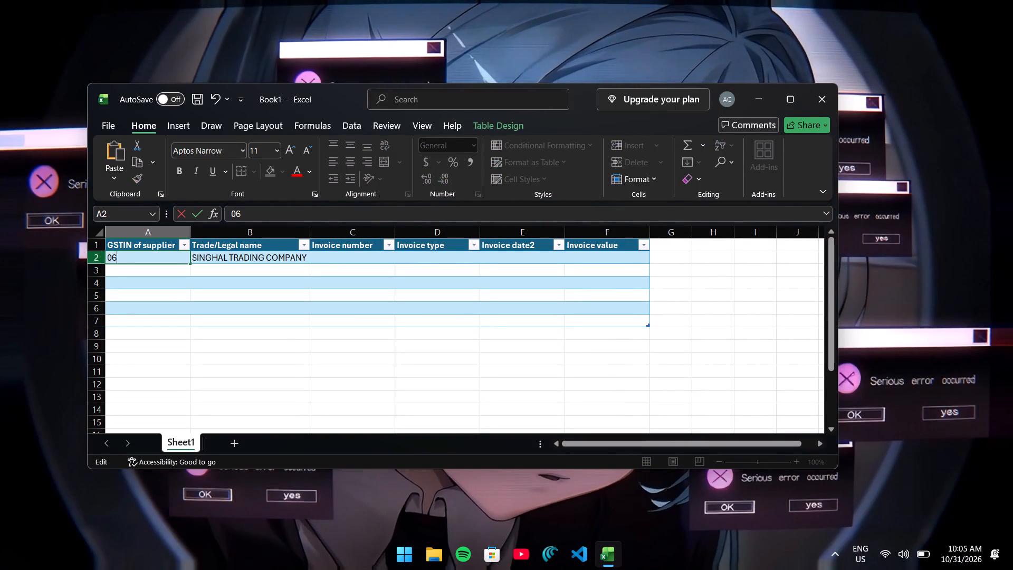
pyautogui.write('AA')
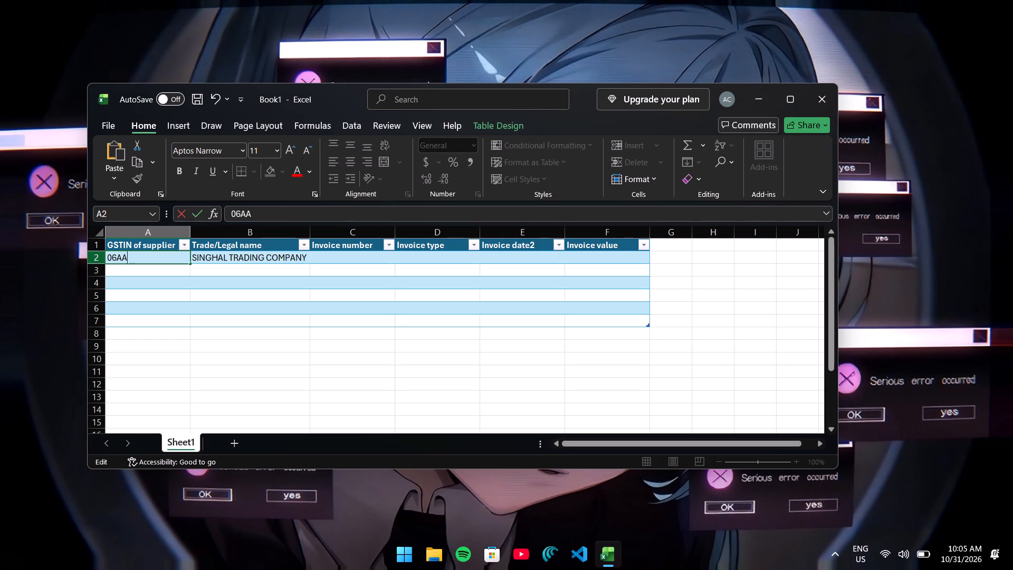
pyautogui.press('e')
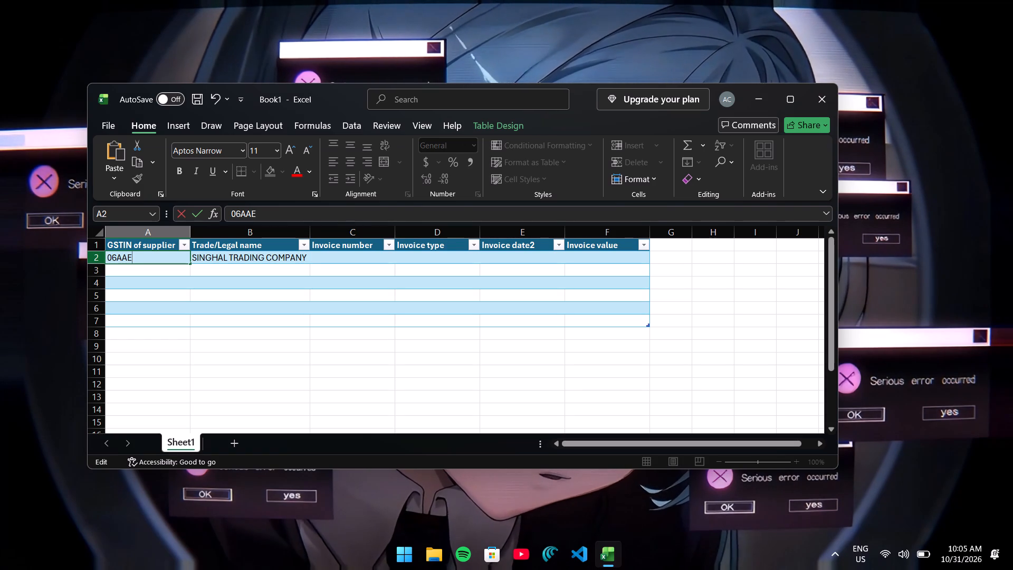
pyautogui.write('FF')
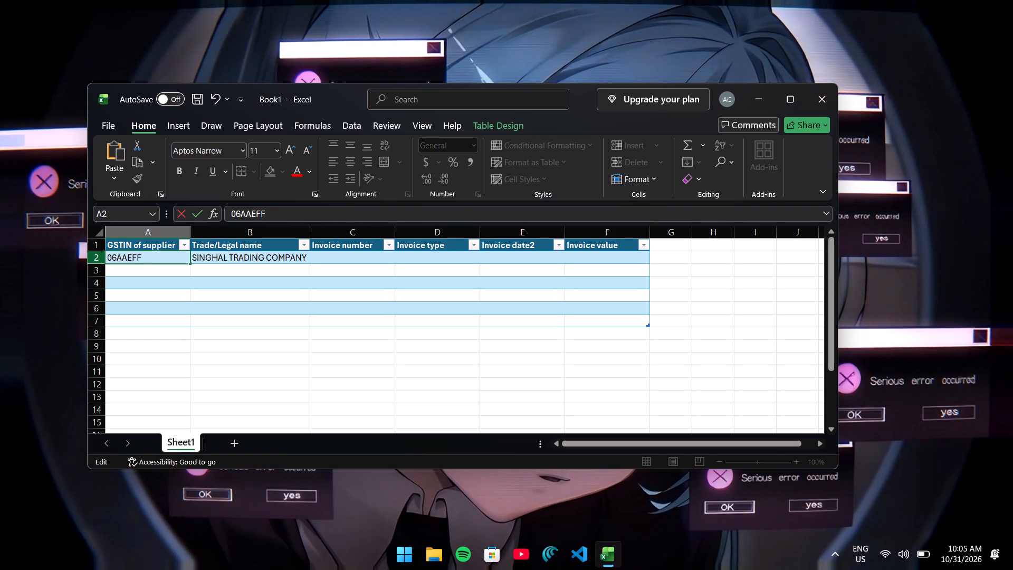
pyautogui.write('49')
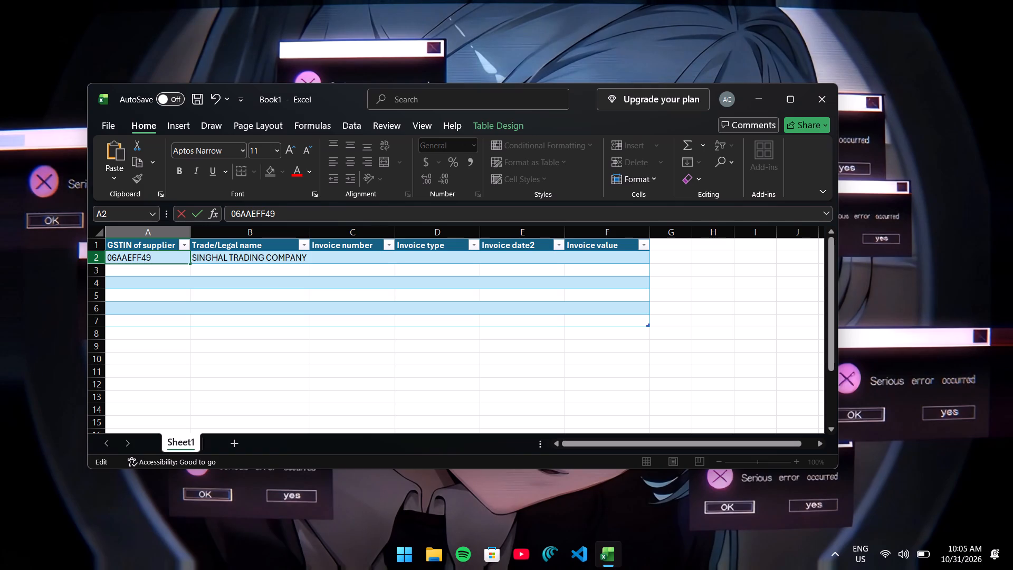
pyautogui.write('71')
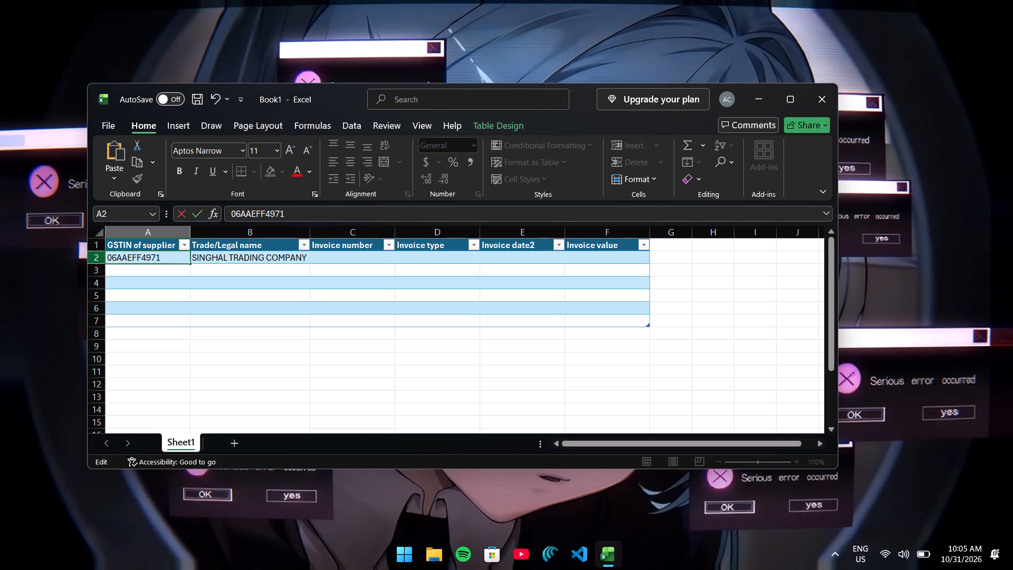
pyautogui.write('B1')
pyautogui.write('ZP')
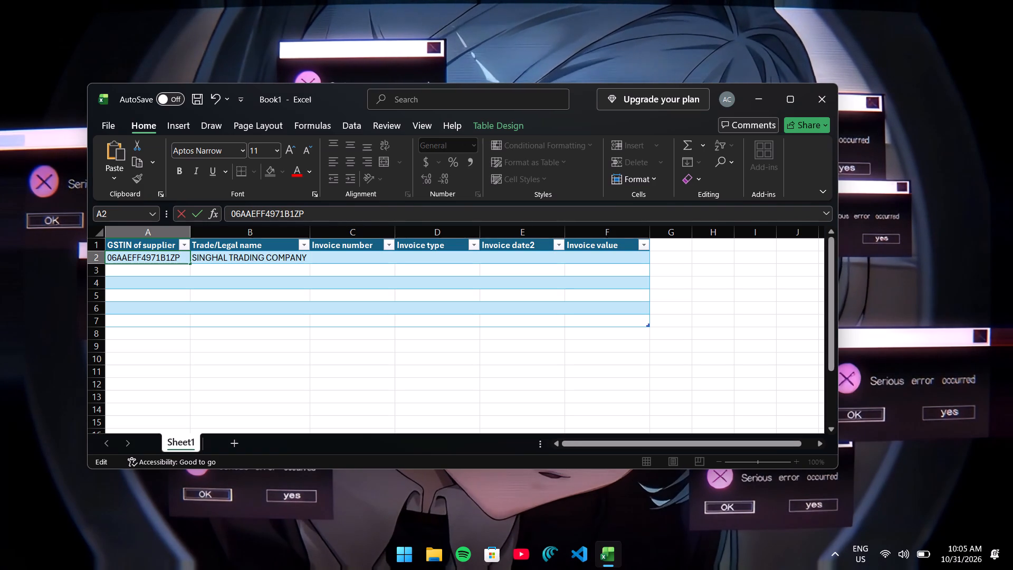
# Enter the invoice number STC/26-27/2192 in cell C2 of the Singhal Trading Company row.
pyautogui.click(345, 254)
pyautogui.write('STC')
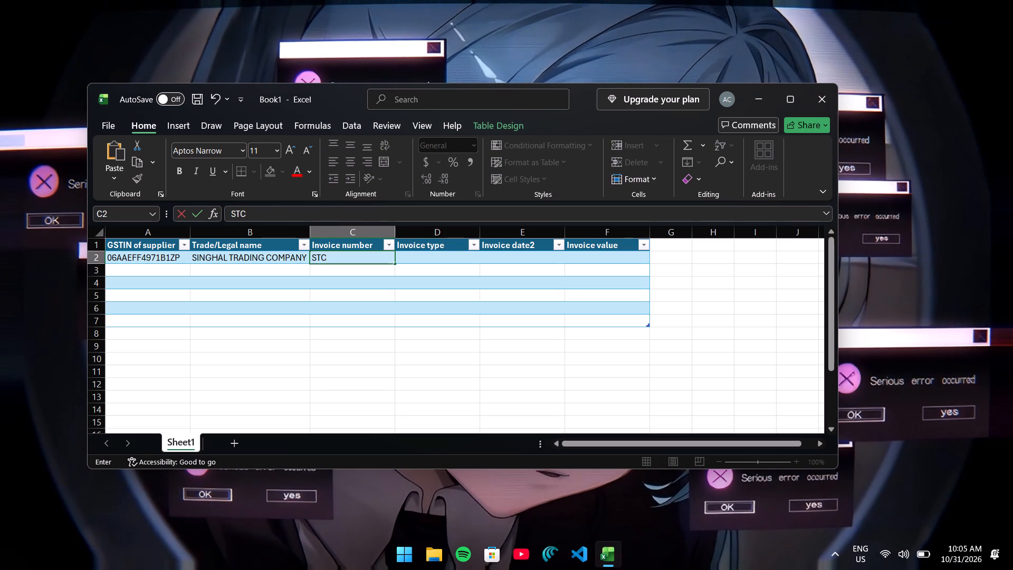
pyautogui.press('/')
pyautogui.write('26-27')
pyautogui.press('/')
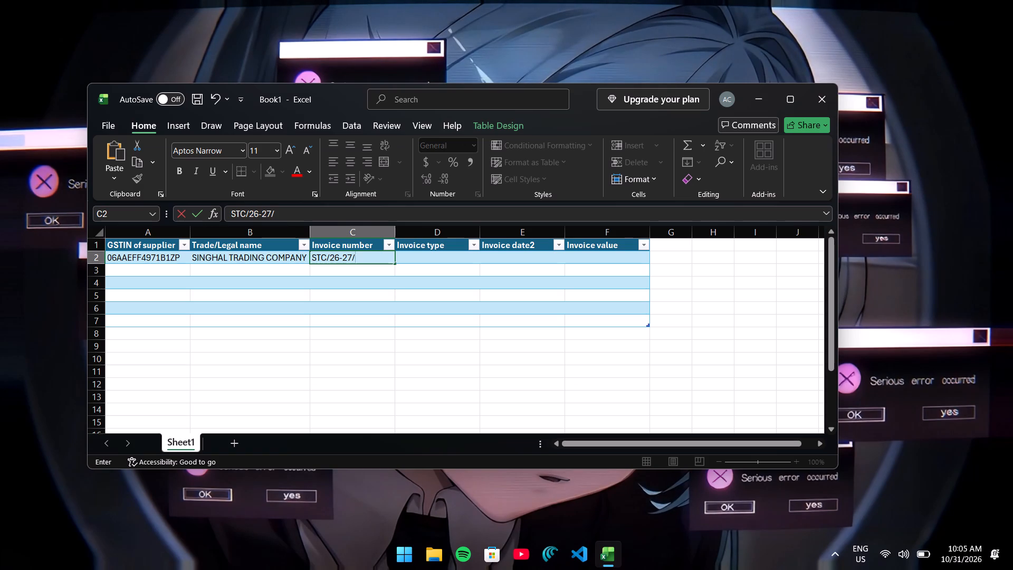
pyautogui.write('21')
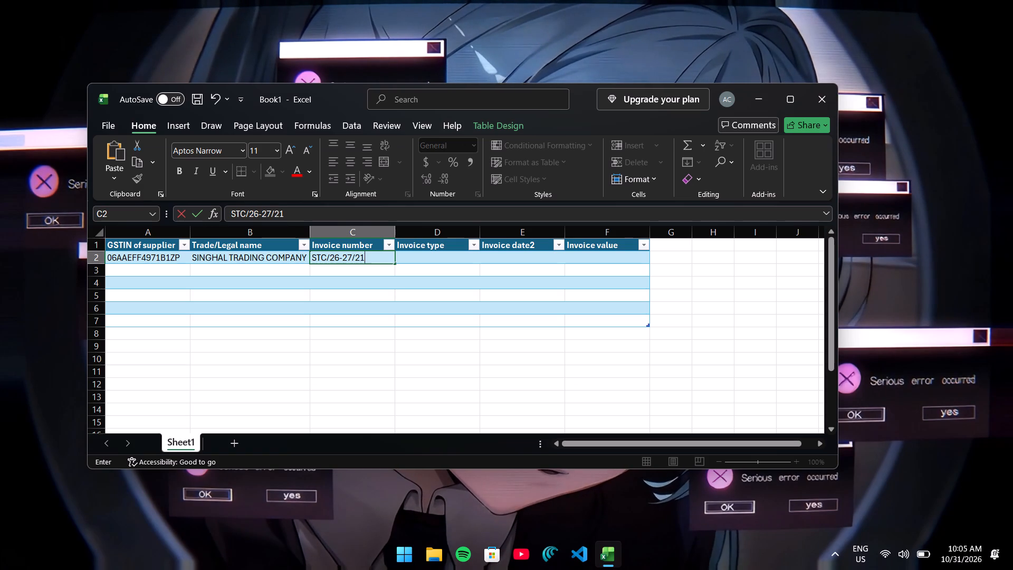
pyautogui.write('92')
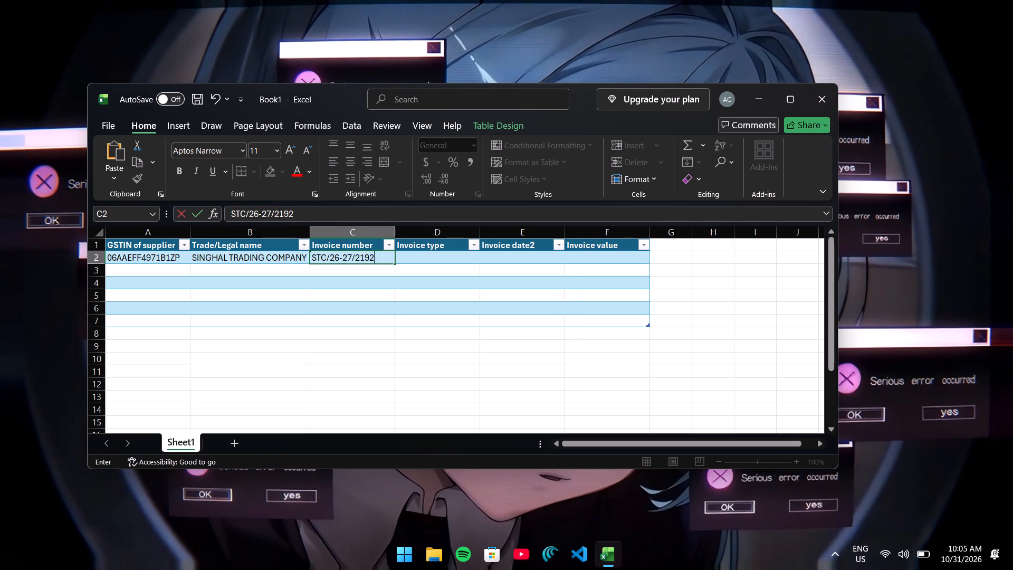
# Enter the date 7-Sep-26 in cell D2 of the Singhal Trading Company row.
pyautogui.click(429, 256)
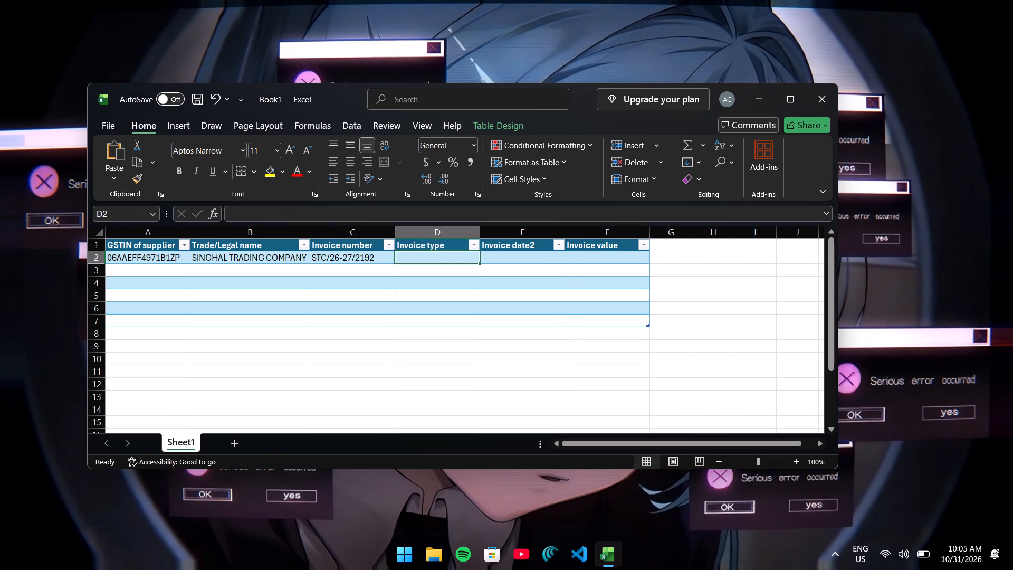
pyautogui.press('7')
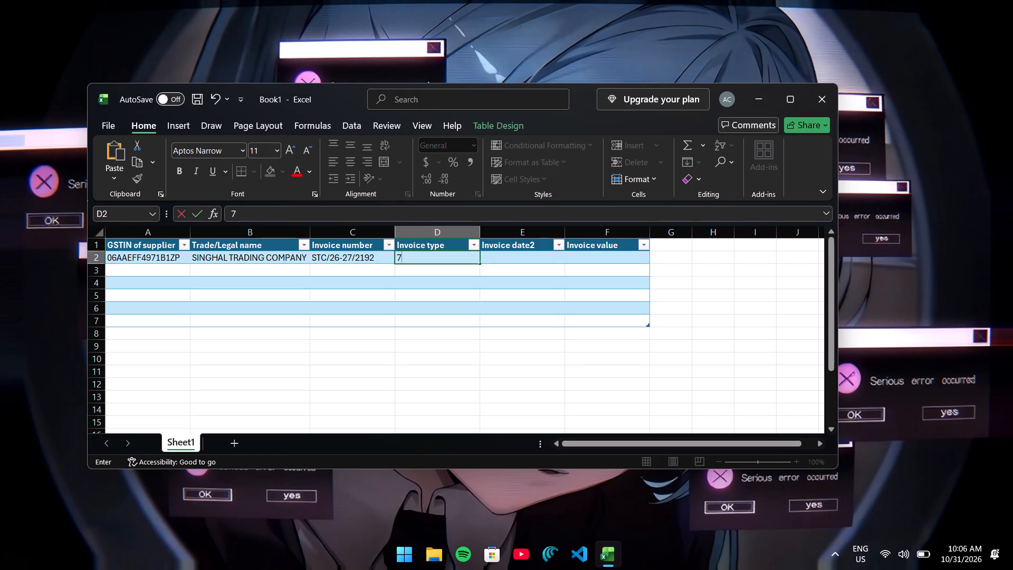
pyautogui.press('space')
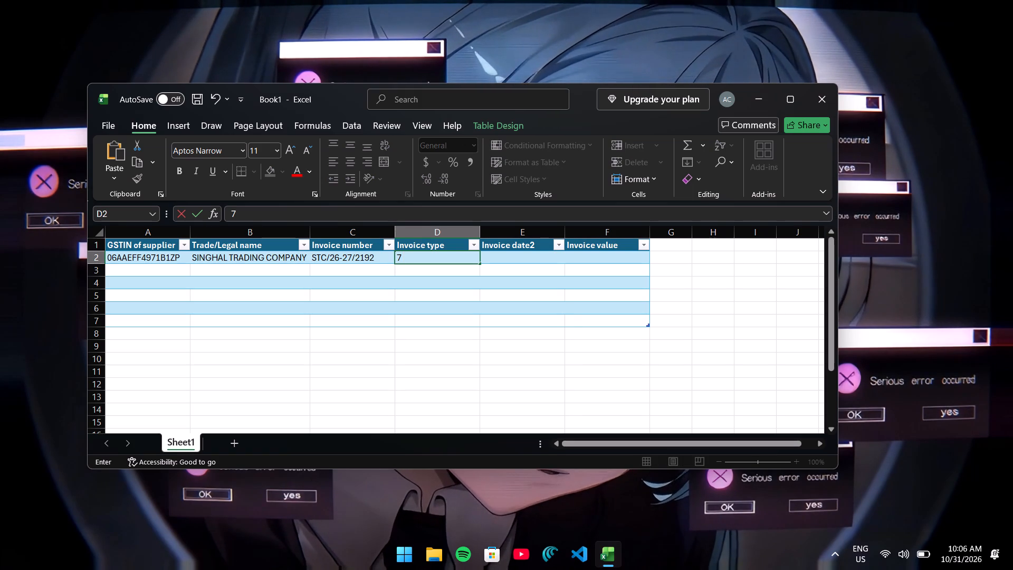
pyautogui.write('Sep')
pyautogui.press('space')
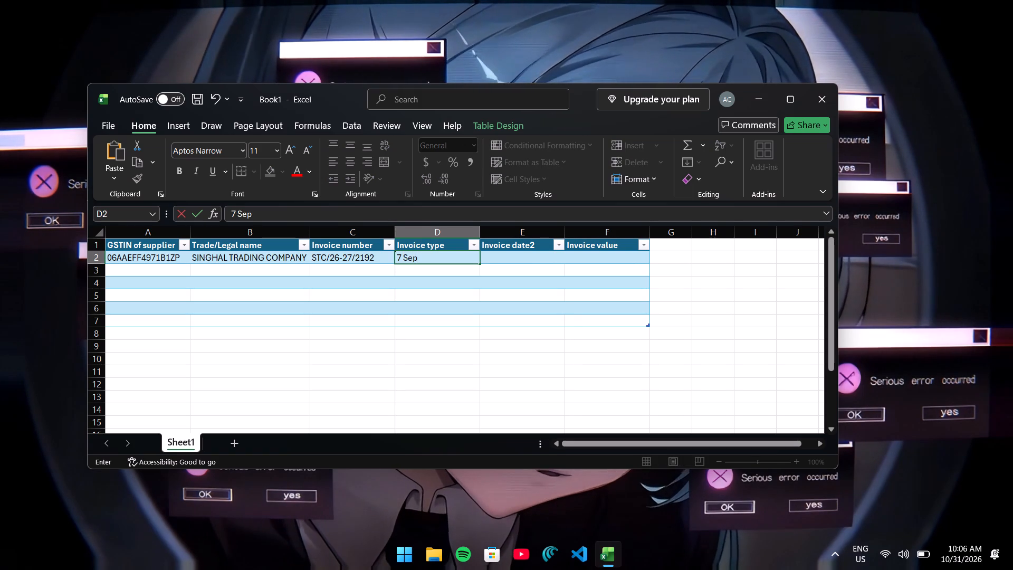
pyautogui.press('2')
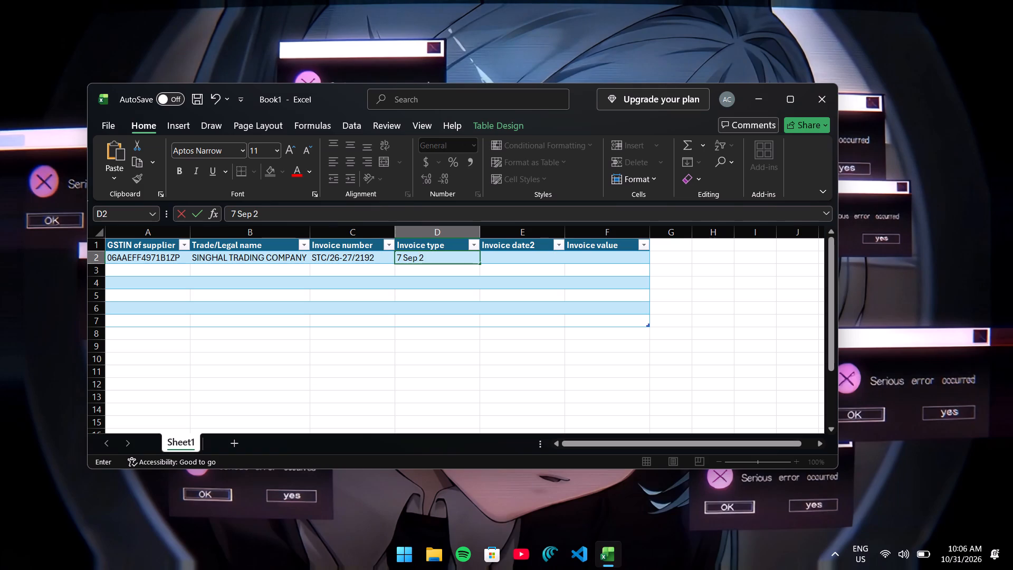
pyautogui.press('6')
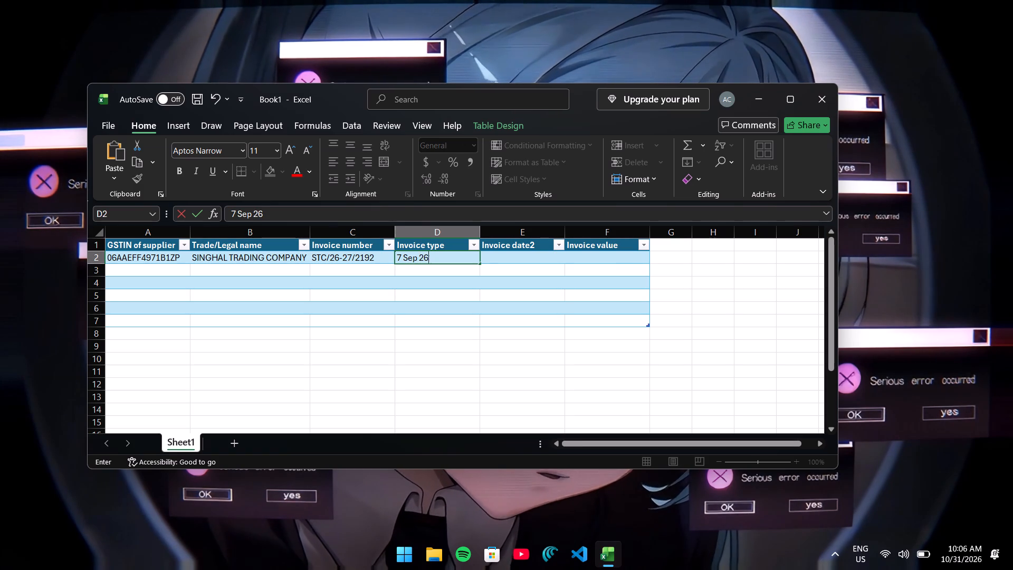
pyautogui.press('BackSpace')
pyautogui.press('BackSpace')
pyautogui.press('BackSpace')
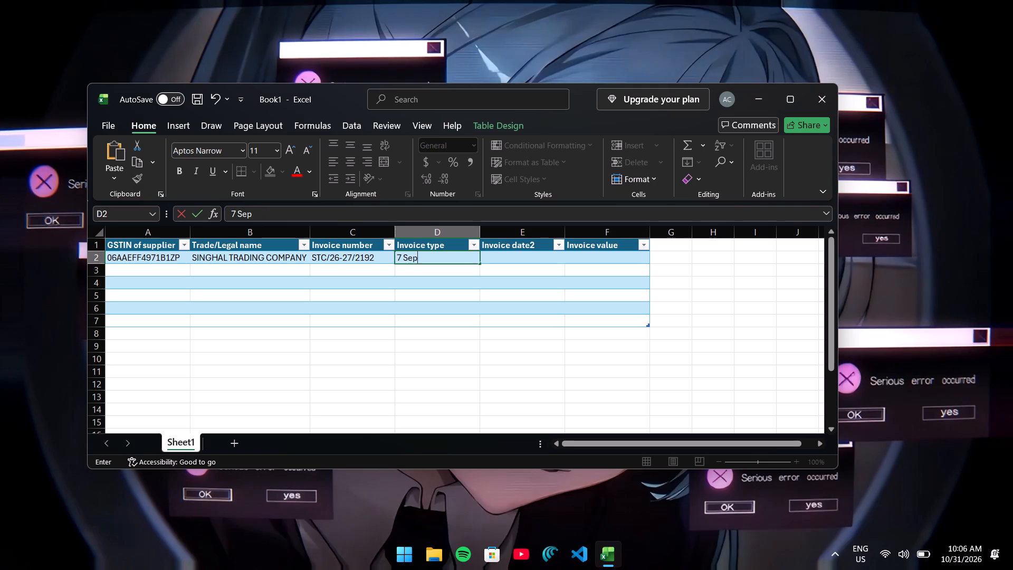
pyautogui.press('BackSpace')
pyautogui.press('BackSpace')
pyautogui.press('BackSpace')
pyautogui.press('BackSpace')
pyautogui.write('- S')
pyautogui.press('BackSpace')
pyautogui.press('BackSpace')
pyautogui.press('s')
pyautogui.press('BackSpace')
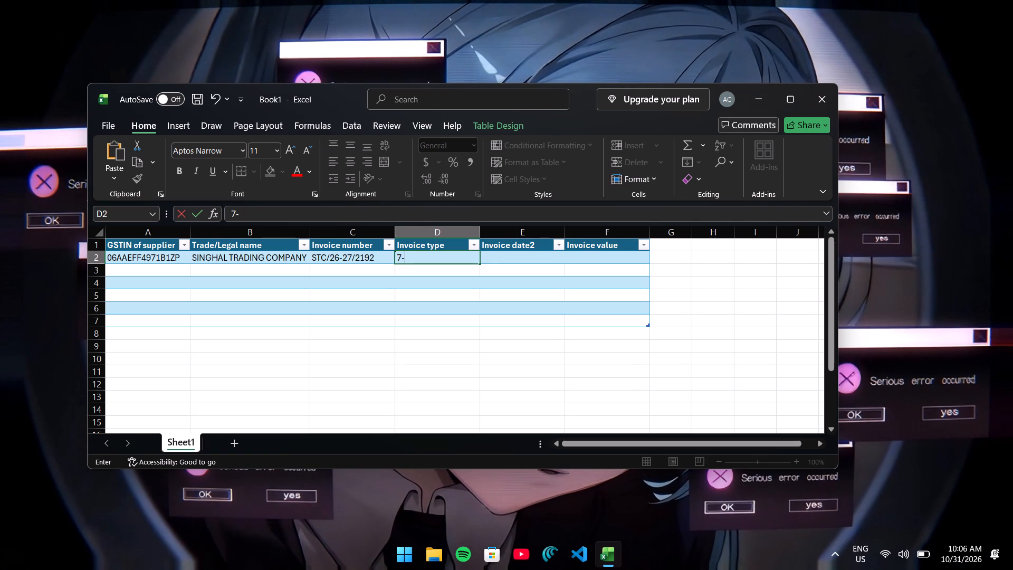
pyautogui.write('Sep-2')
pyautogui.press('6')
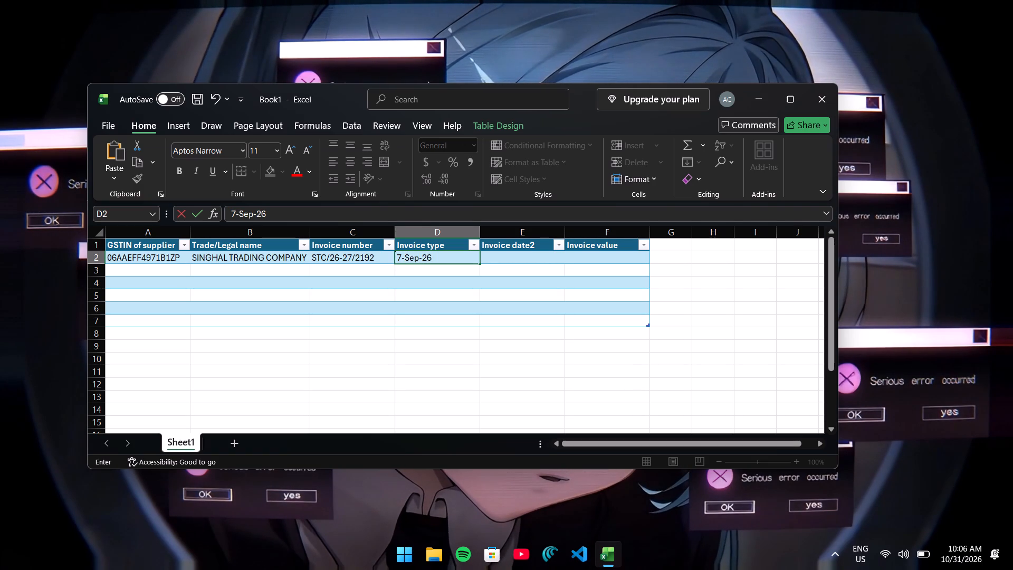
# Fill the date from cell D2 across into cell E2 of the invoice date column.
pyautogui.click(506, 261)
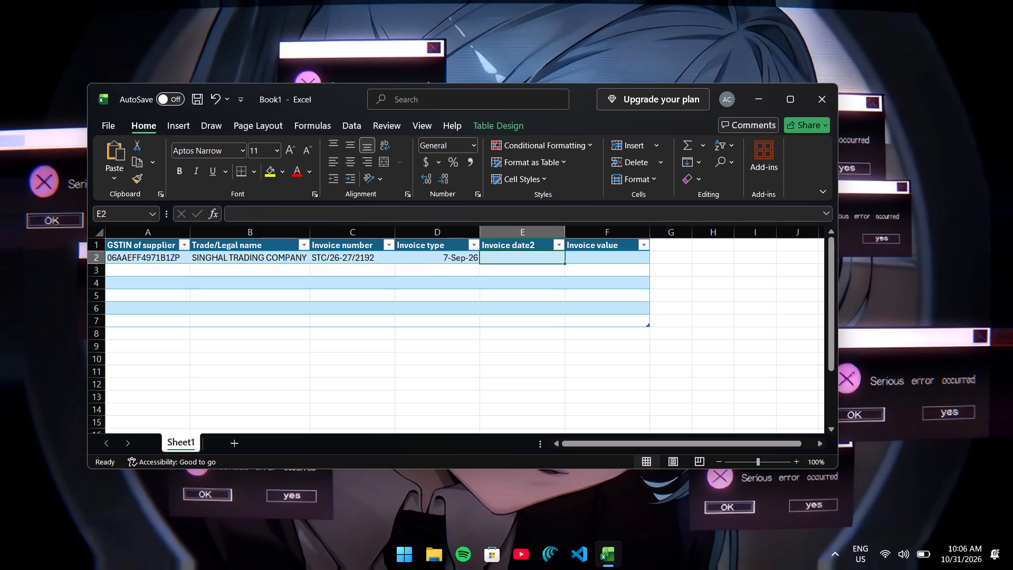
pyautogui.click(497, 255)
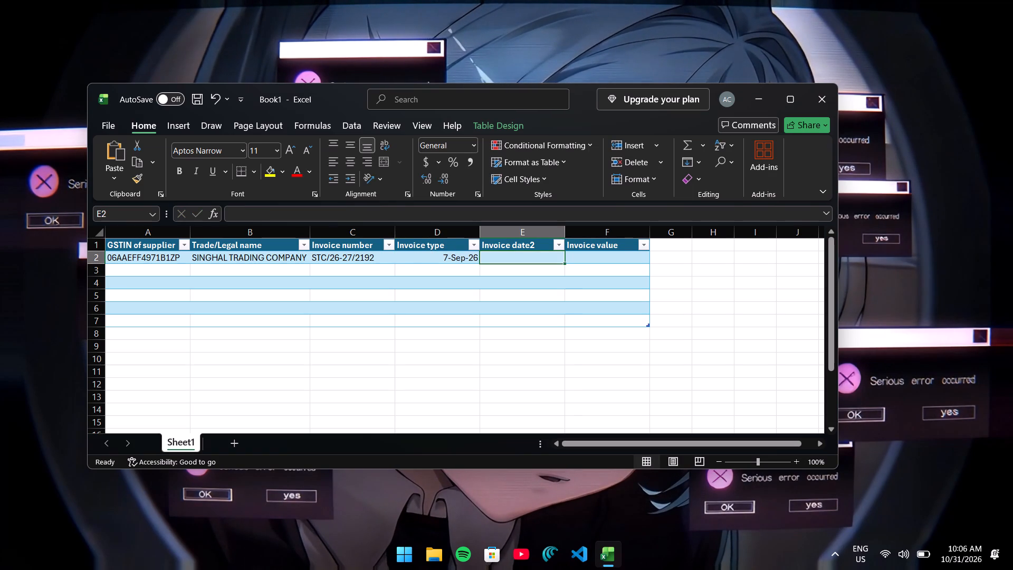
pyautogui.click(542, 246)
pyautogui.click(542, 246)
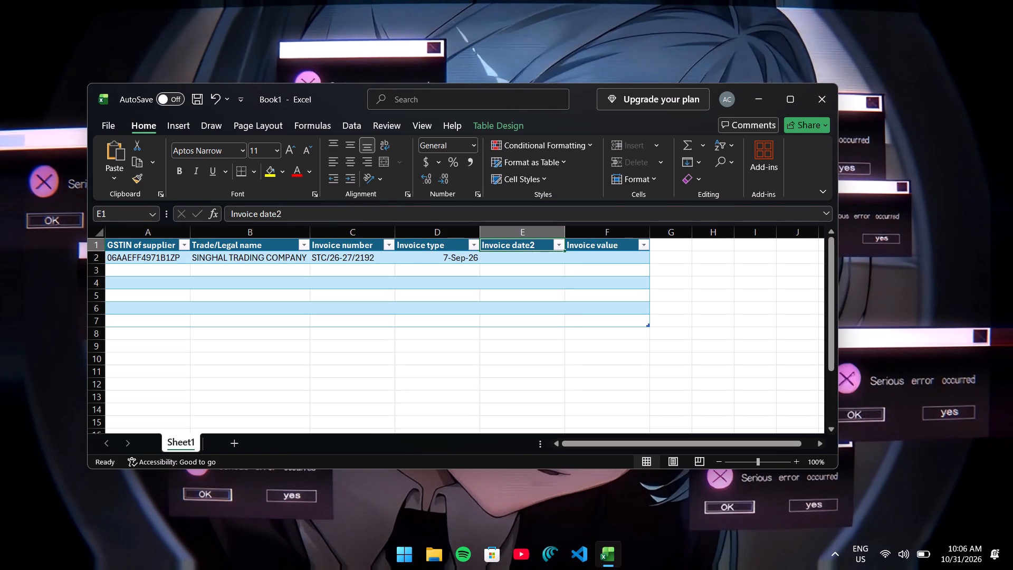
pyautogui.click(453, 260)
pyautogui.moveTo(480, 265); pyautogui.dragTo(501, 265)
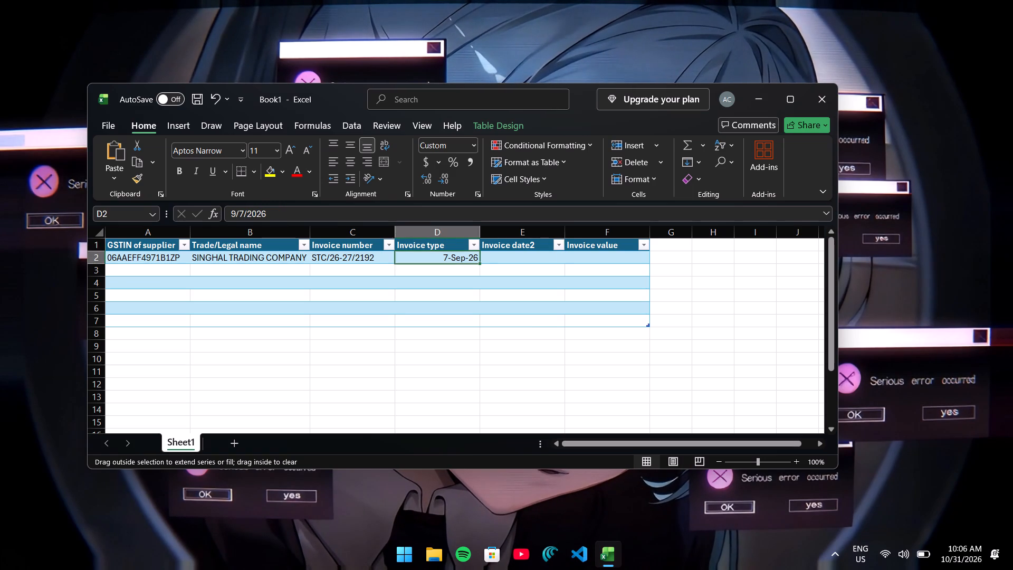
pyautogui.moveTo(501, 265); pyautogui.dragTo(512, 263)
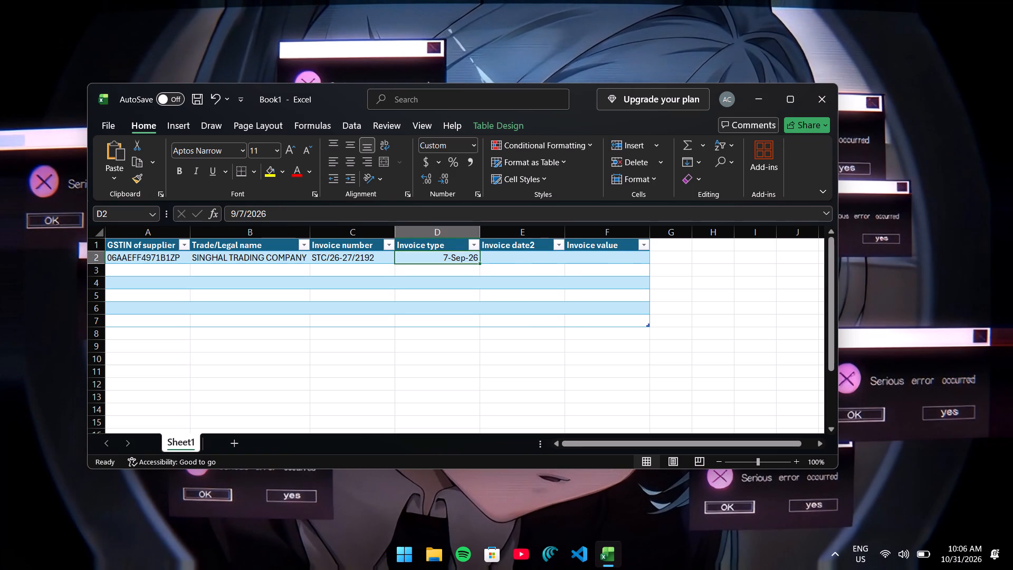
pyautogui.moveTo(479, 261); pyautogui.dragTo(522, 259)
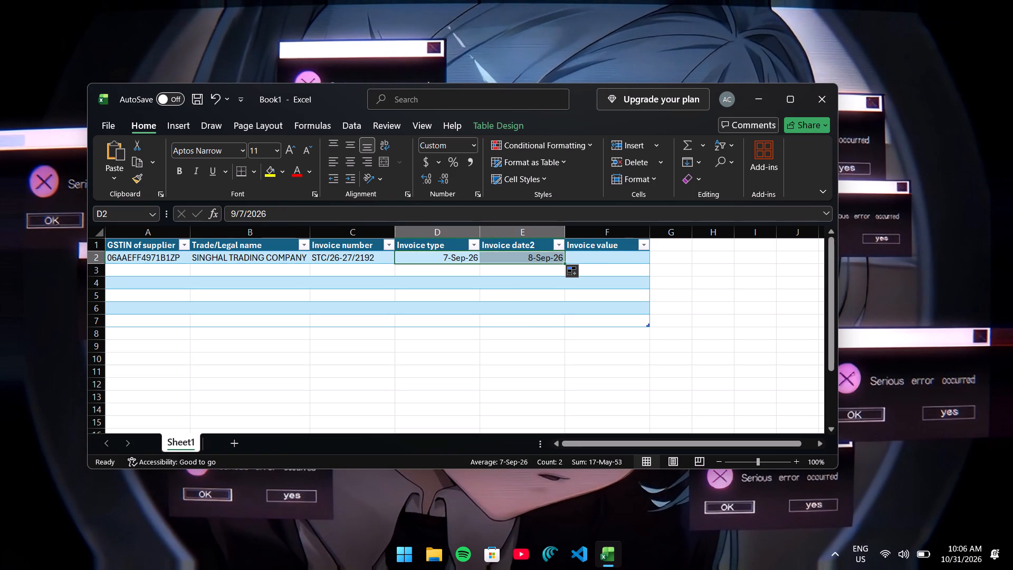
# Clear the misplaced date from cell D2 in the Invoice type column.
pyautogui.doubleClick(447, 257)
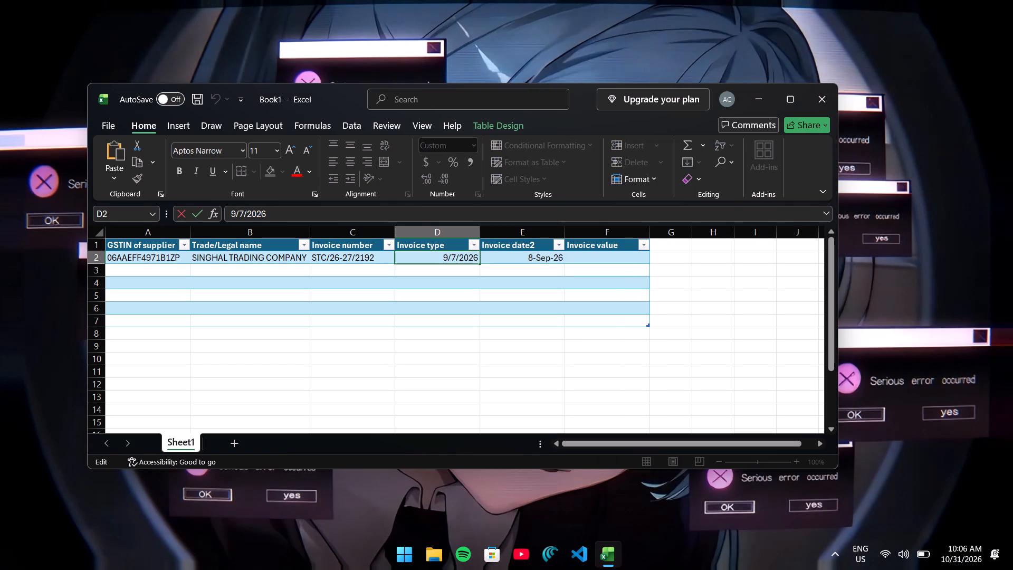
pyautogui.moveTo(450, 259); pyautogui.dragTo(432, 259)
pyautogui.click(432, 259)
pyautogui.moveTo(432, 259); pyautogui.dragTo(478, 261)
pyautogui.press('BackSpace')
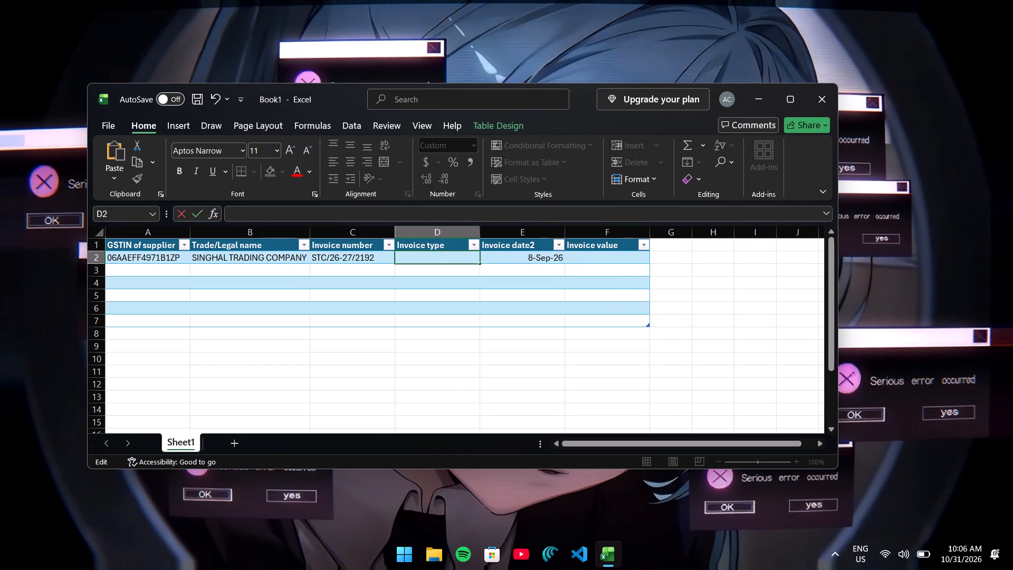
# Correct the invoice date in cell E2 to 9/7/2026.
pyautogui.click(536, 257)
pyautogui.click(536, 257)
pyautogui.doubleClick(536, 257)
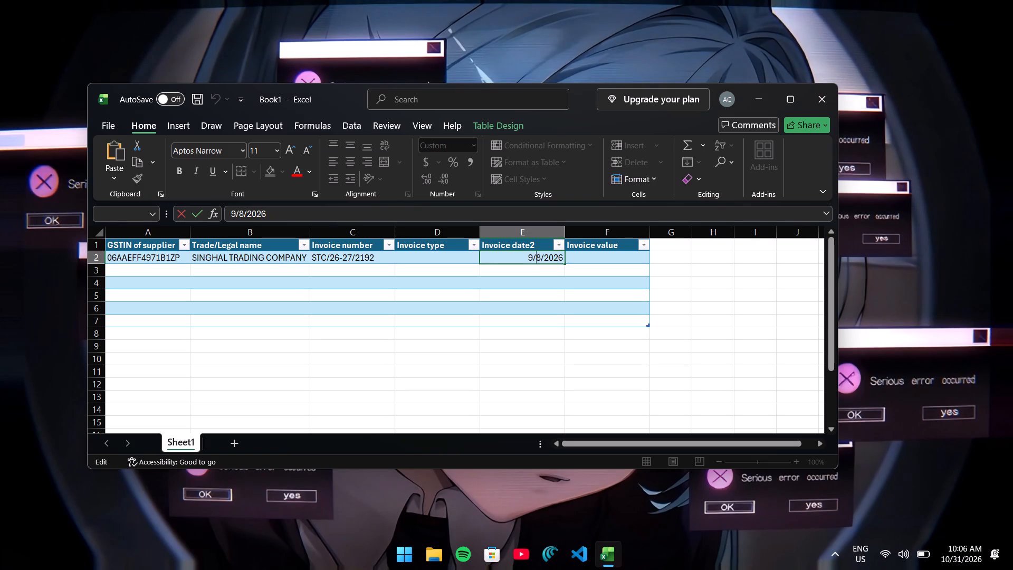
pyautogui.click(540, 258)
pyautogui.press('BackSpace')
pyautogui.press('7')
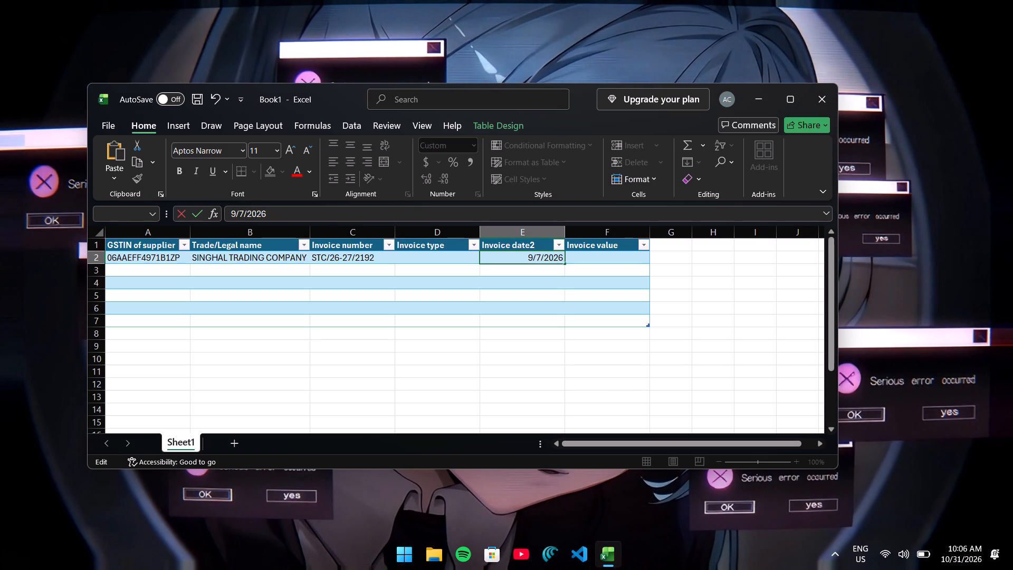
# Enter "Regular" as the invoice type in cell D2.
pyautogui.click(432, 256)
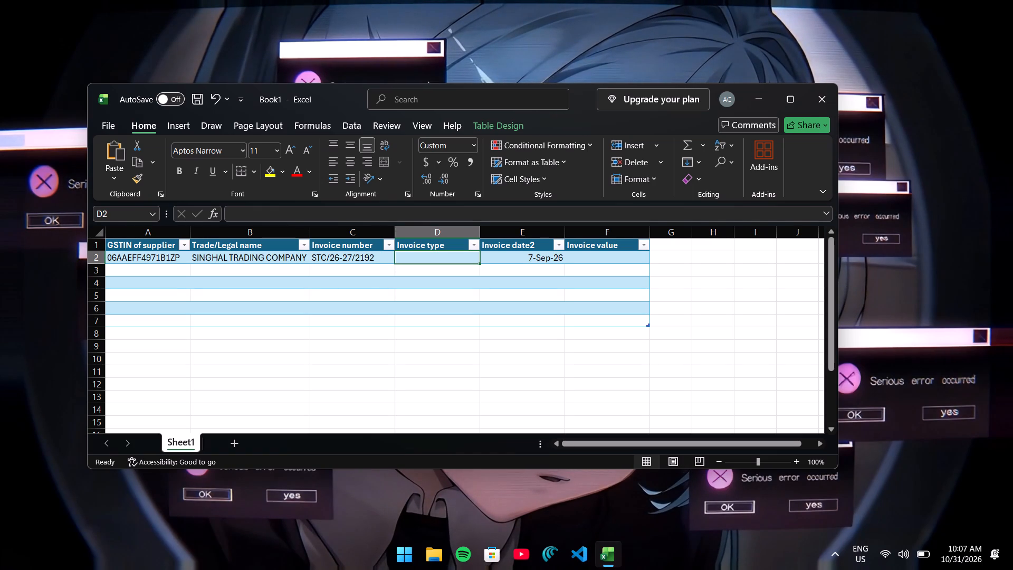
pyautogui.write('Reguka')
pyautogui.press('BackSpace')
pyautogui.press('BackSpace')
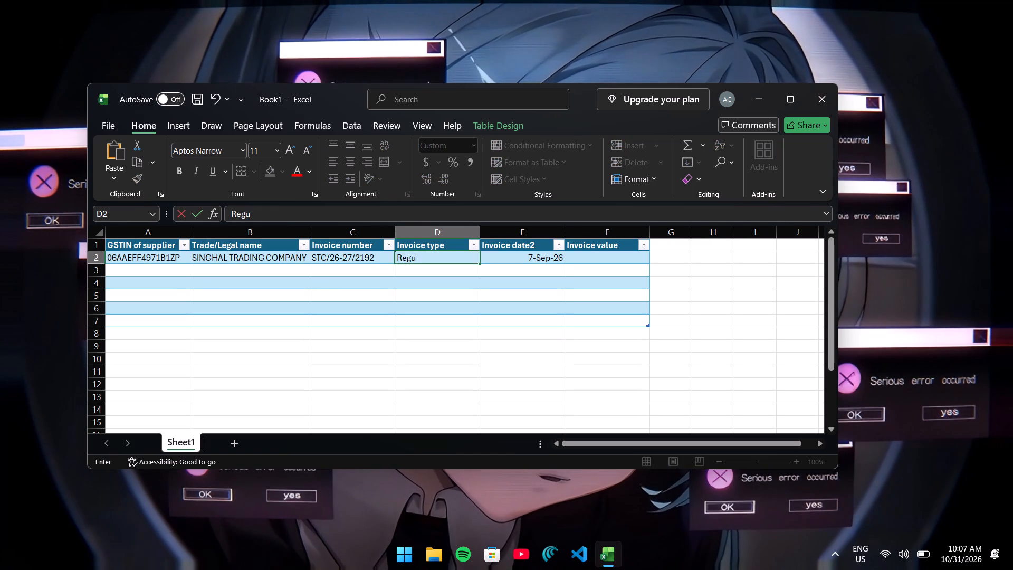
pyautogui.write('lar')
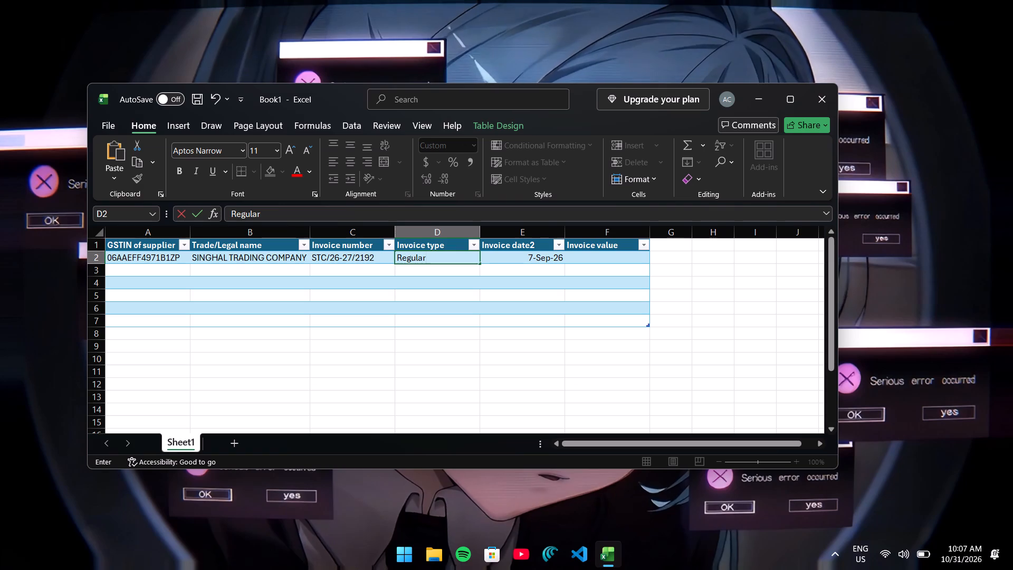
# Rename the header in cell E1 as "Invoice date".
pyautogui.click(592, 259)
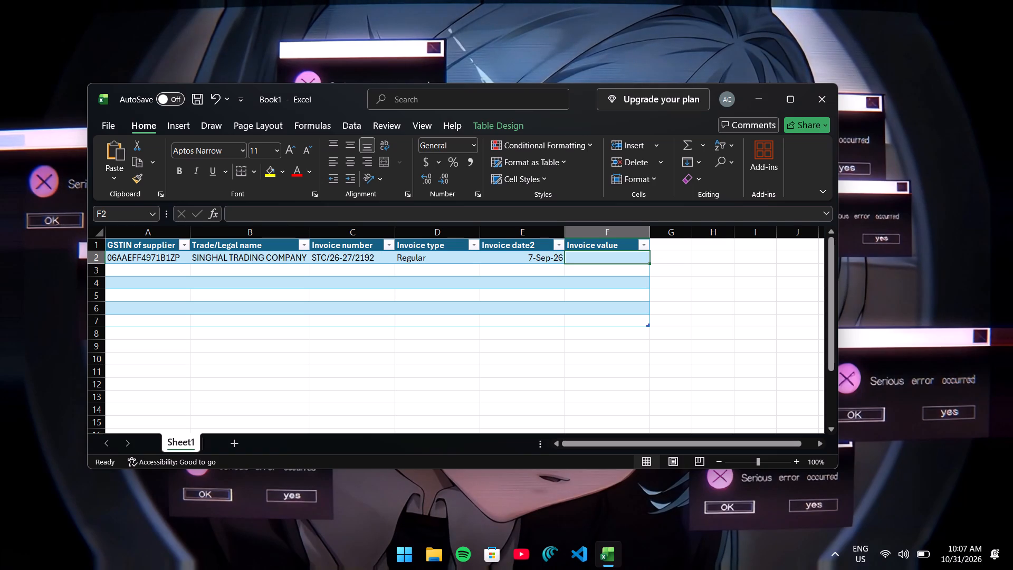
pyautogui.click(543, 247)
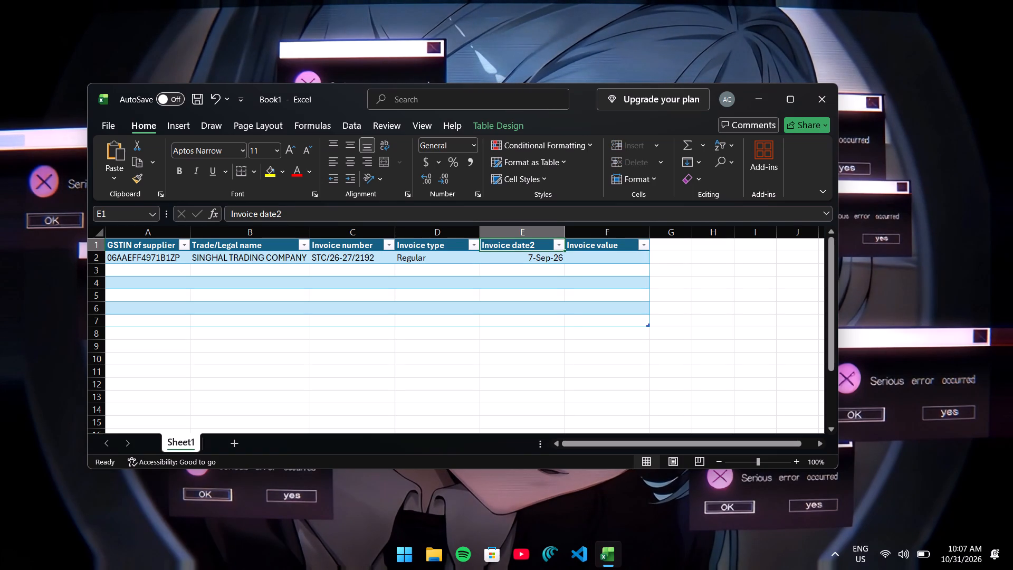
pyautogui.click(543, 247)
pyautogui.doubleClick(543, 247)
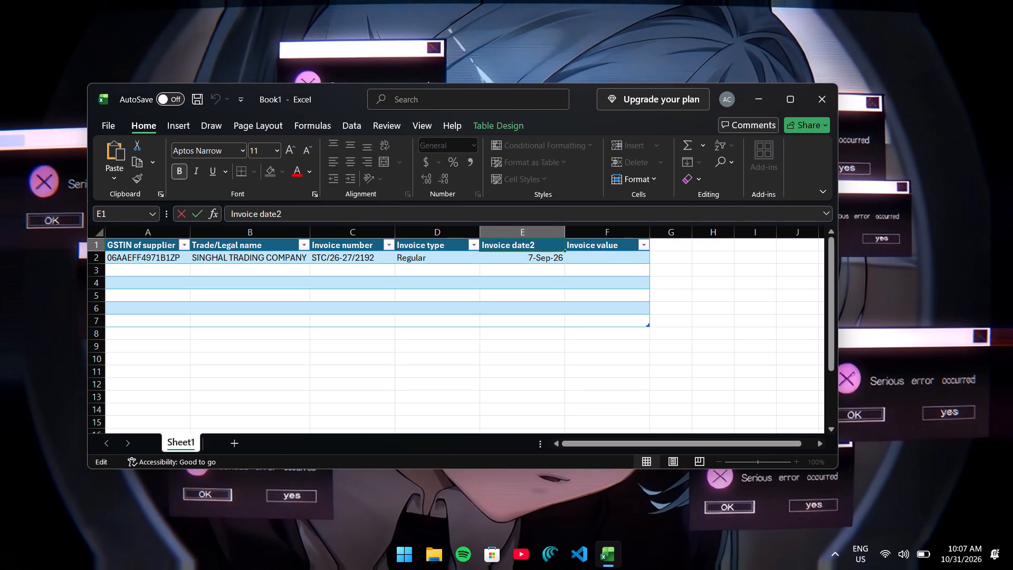
pyautogui.press('BackSpace')
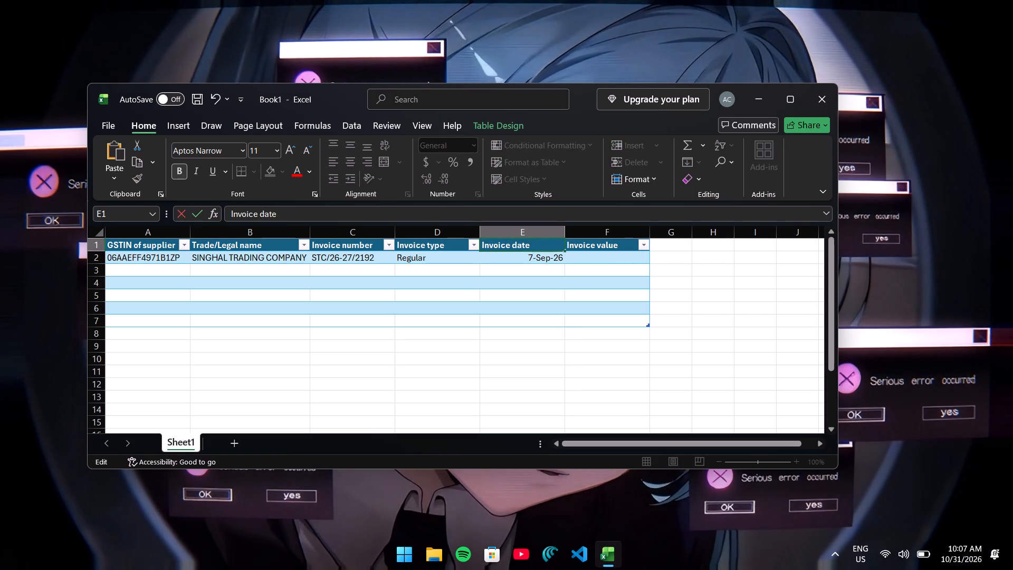
# Enter 12589 as the invoice value in cell F2 for Singhal Trading Company.
pyautogui.click(618, 261)
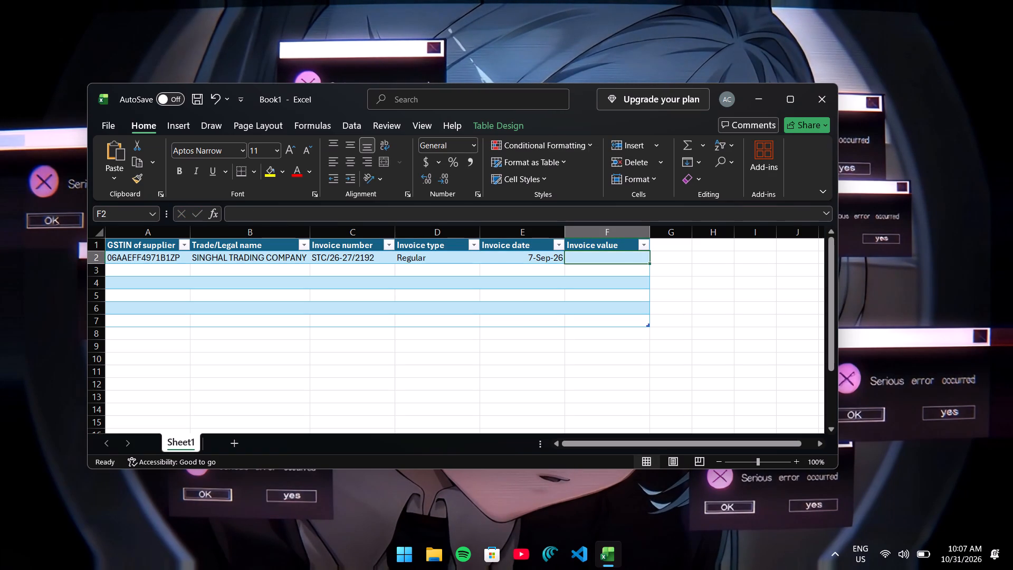
pyautogui.click(618, 261)
pyautogui.click(618, 261)
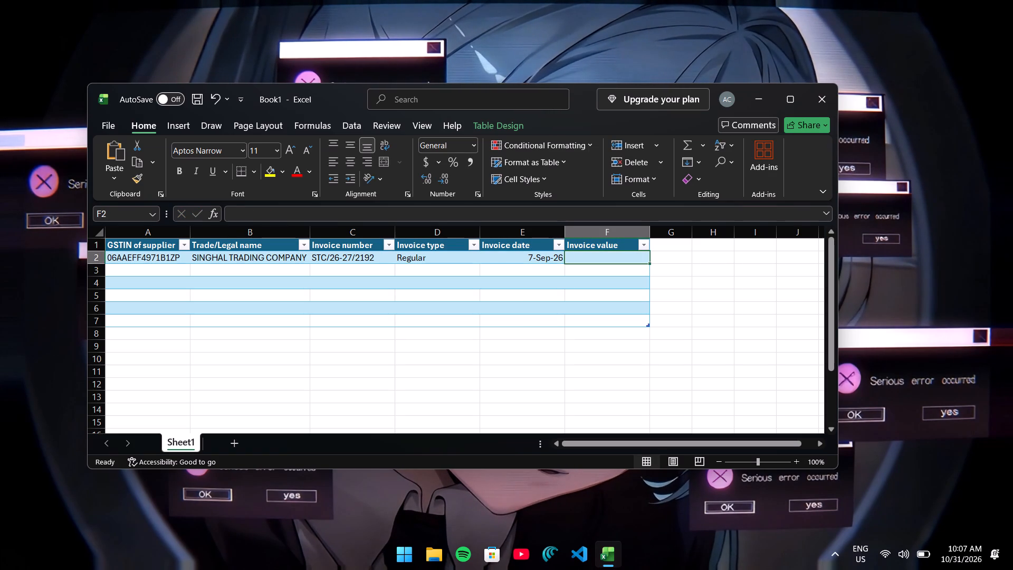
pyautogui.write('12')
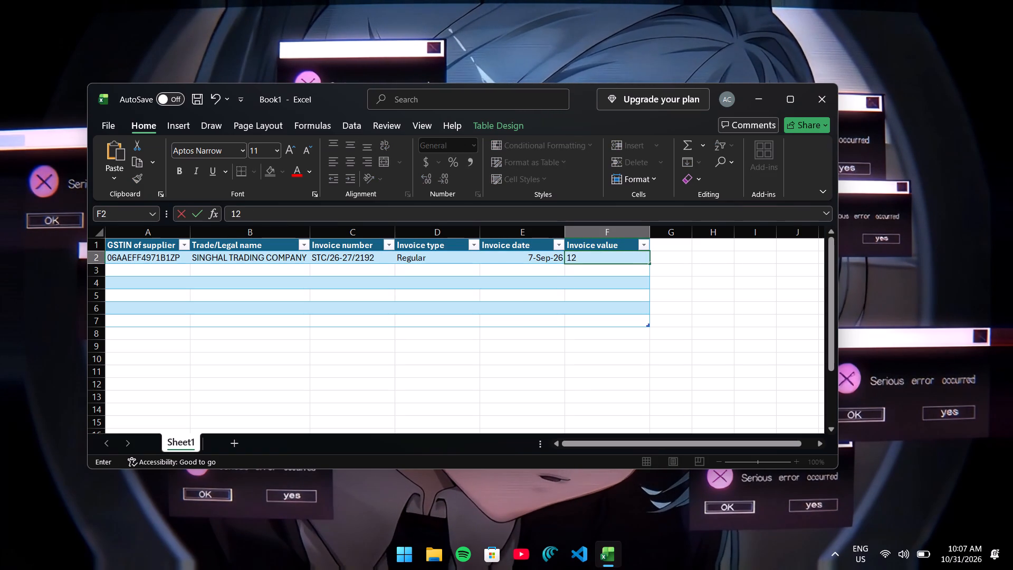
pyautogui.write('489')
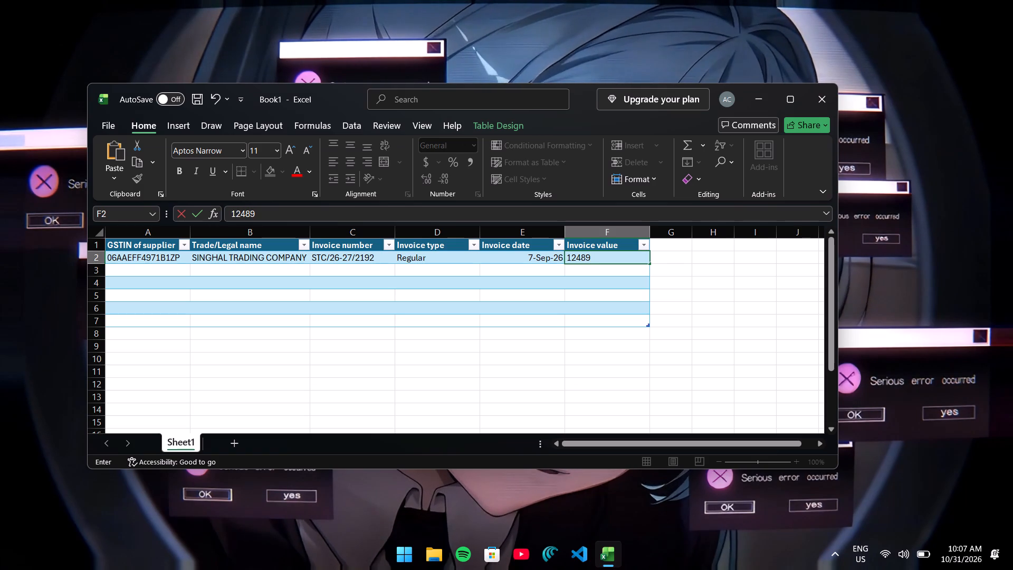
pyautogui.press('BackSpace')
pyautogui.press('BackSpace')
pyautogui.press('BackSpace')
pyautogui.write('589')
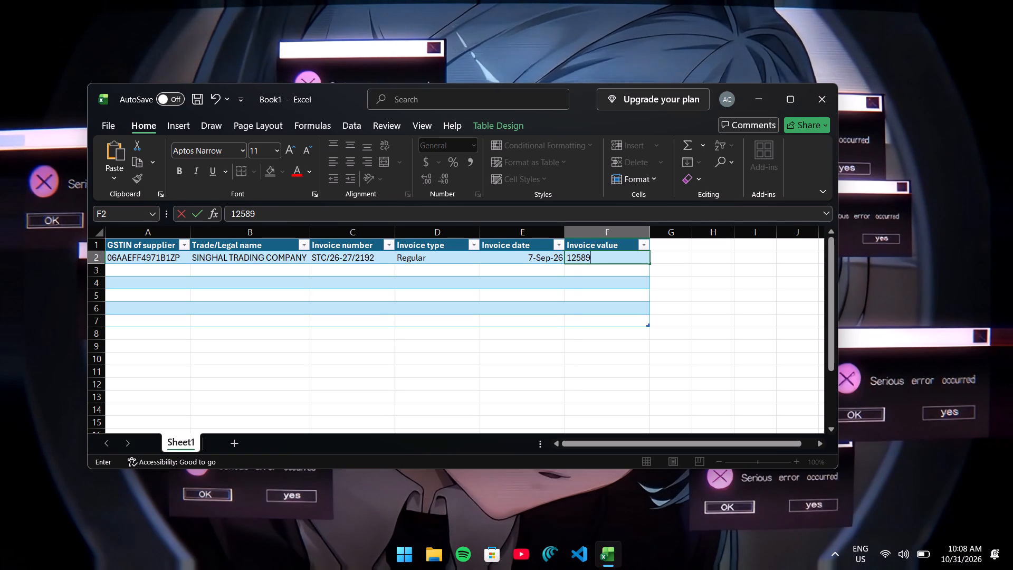
# Enter "JAIN IRON STORE" in cell A3 of the GSTIN of supplier column.
pyautogui.click(168, 275)
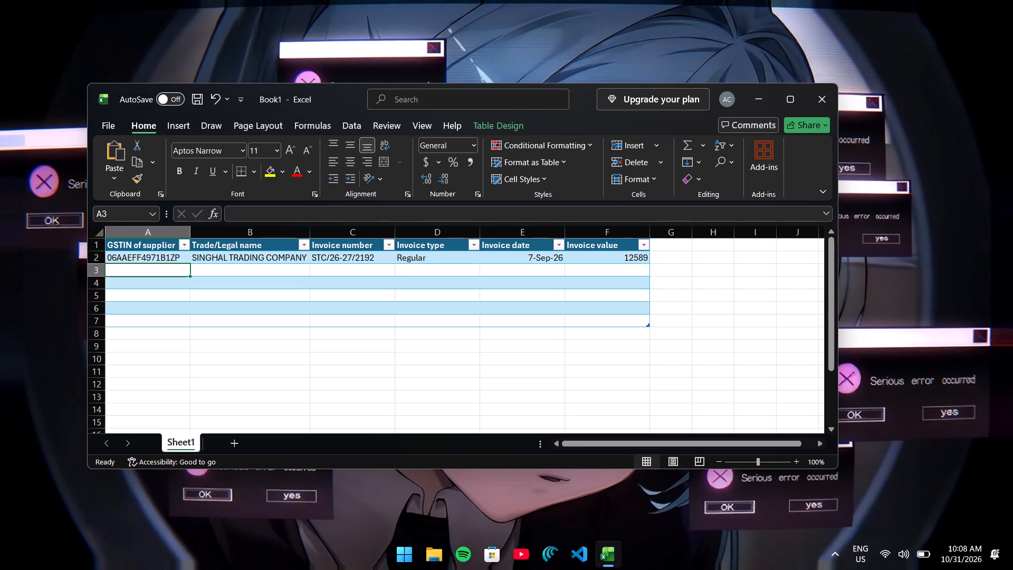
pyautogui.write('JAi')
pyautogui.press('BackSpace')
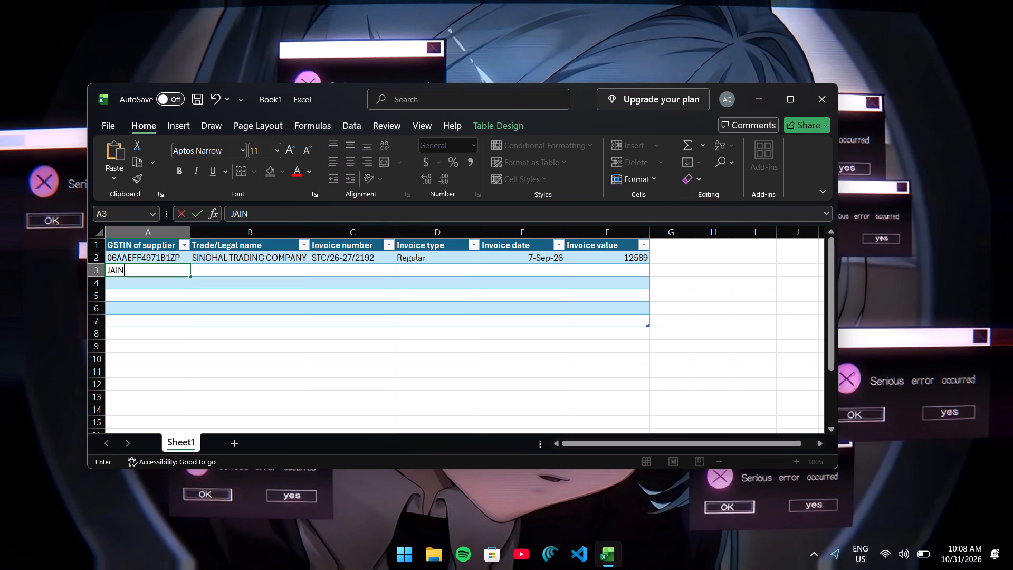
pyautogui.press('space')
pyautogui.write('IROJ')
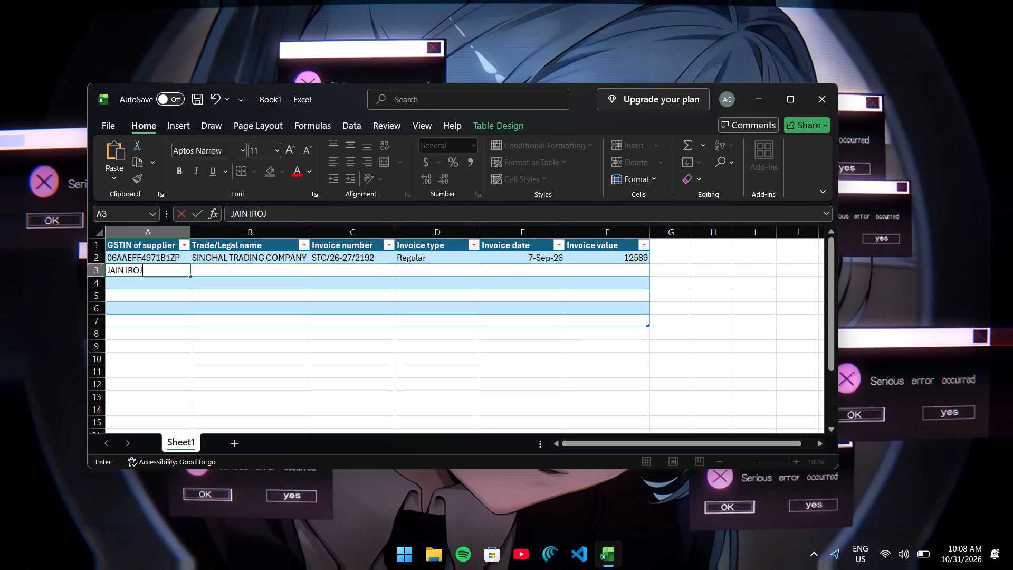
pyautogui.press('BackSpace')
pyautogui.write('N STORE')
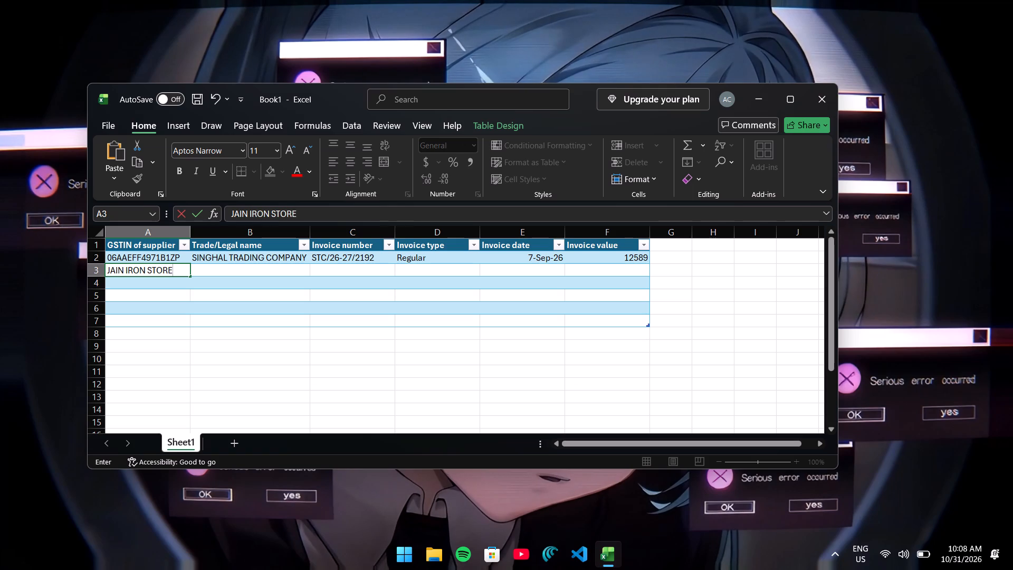
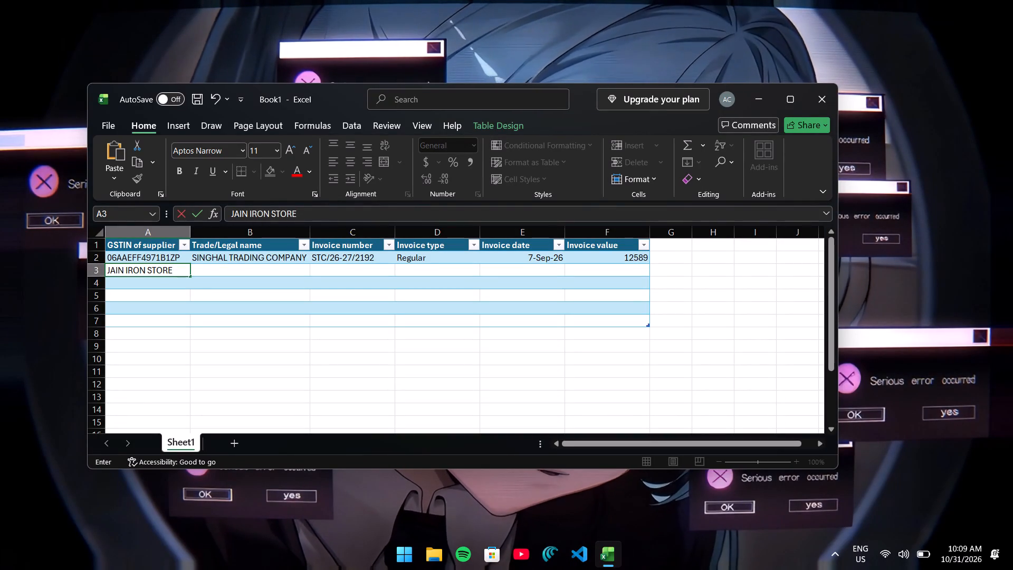
# Fill "JAIN IRON STORE" from cell A3 across into cell B3 of the Trade/Legal name column.
pyautogui.click(192, 275)
pyautogui.moveTo(192, 275); pyautogui.dragTo(229, 275)
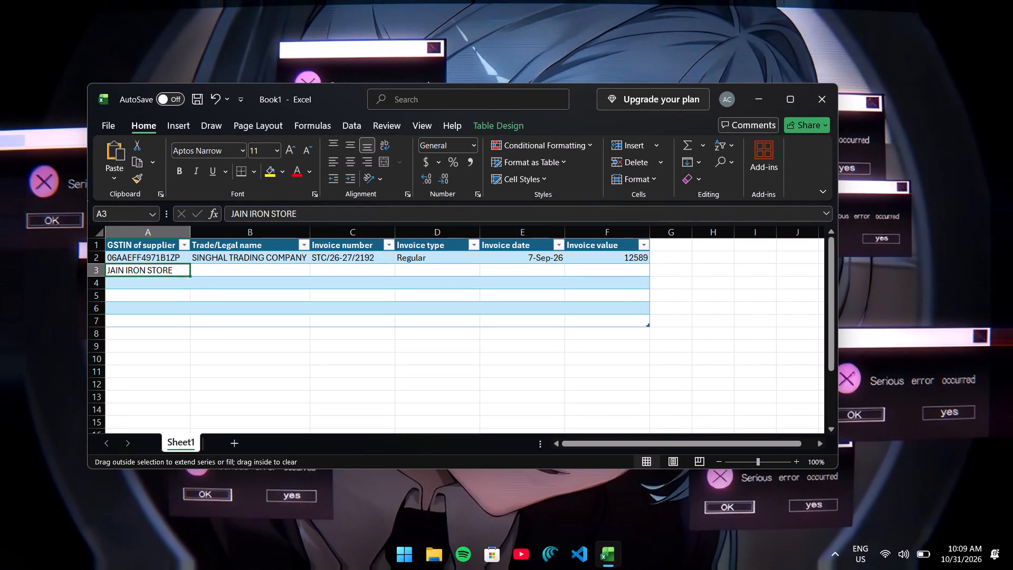
pyautogui.moveTo(229, 275); pyautogui.dragTo(261, 262)
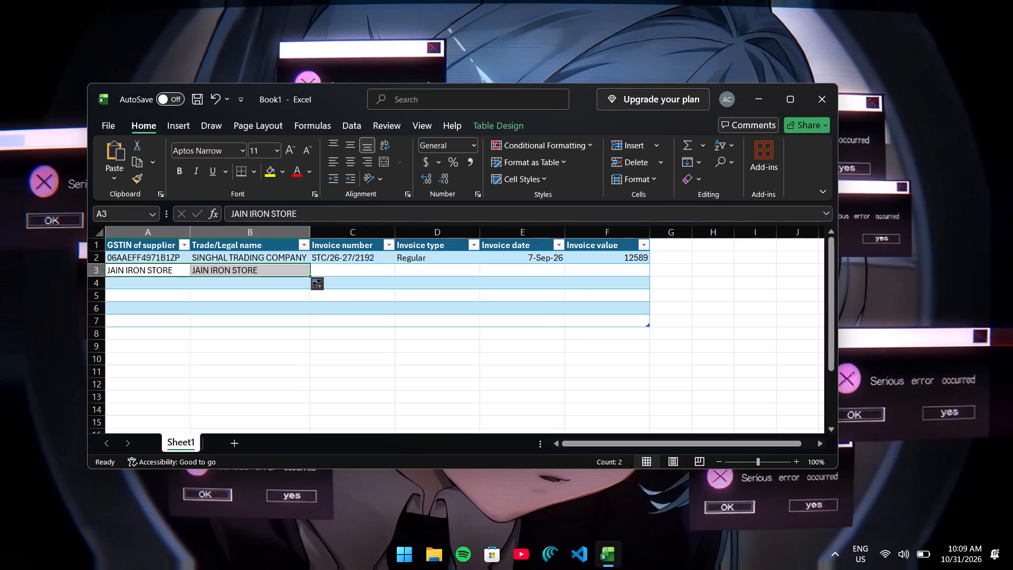
# Open the "JAIN IRON STORE" entry in cell A3 of the GSTIN of supplier column for editing.
pyautogui.doubleClick(171, 269)
pyautogui.click(171, 269)
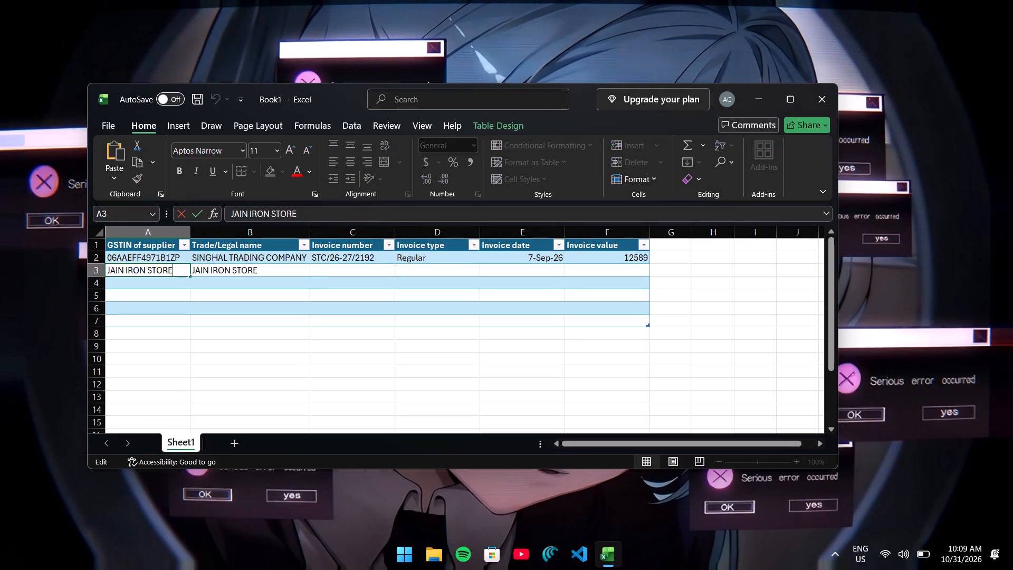
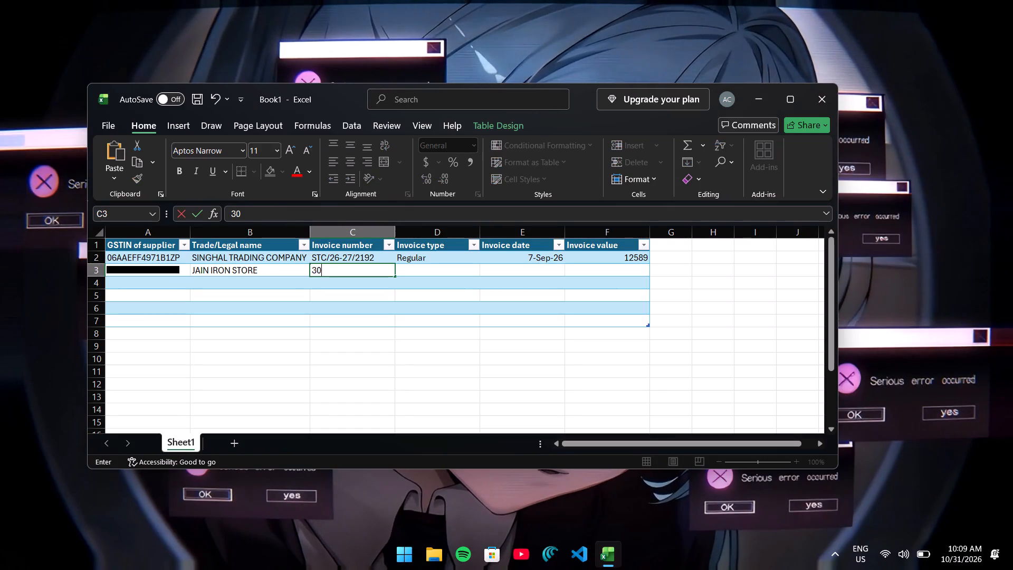
# Complete Jain Iron Store's row 3 with invoice number 3057, invoice date 21-Aug-26 and invoice value 44927, leaving the invoice type blank.
pyautogui.write('57')
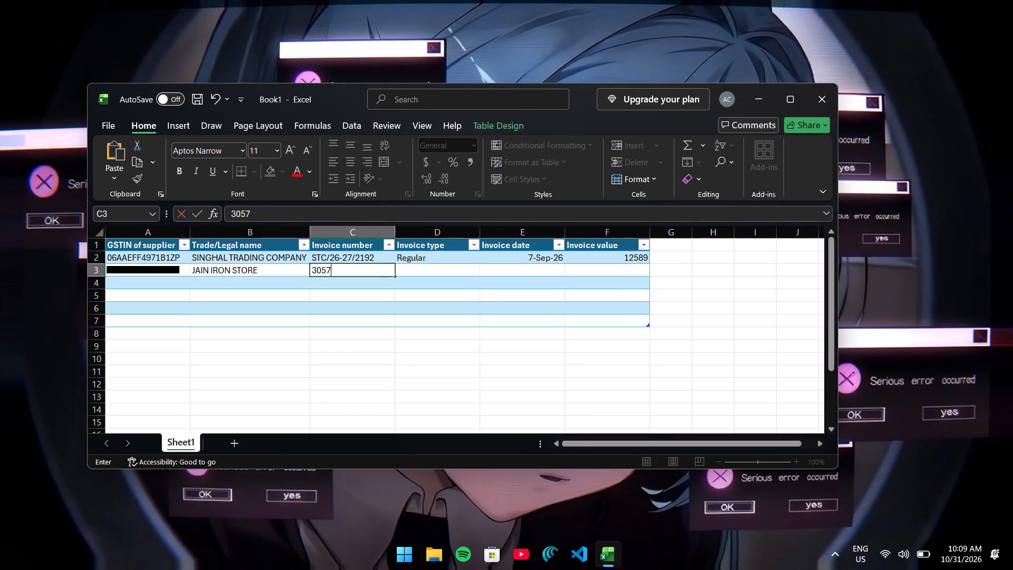
pyautogui.click(423, 261)
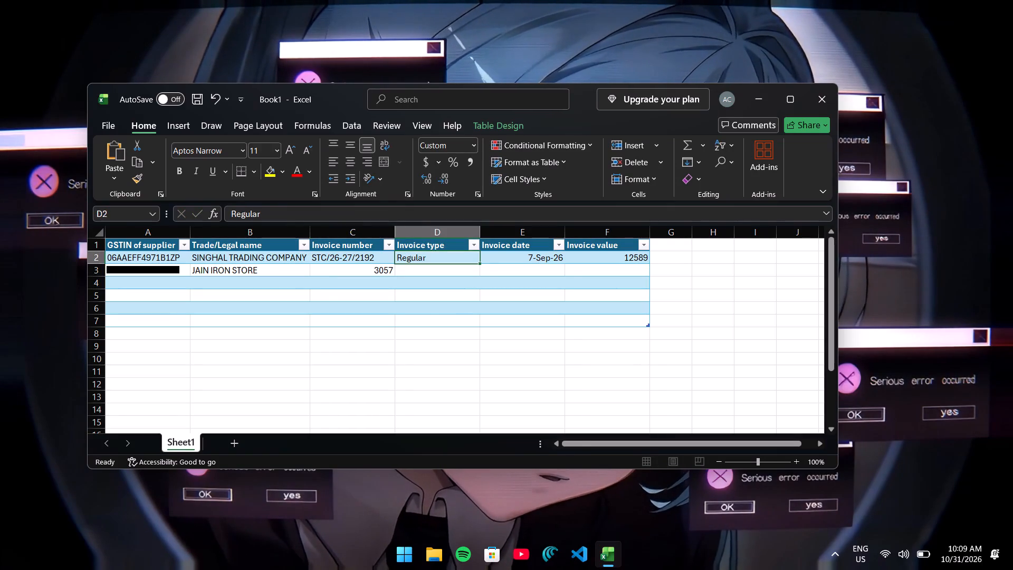
pyautogui.click(422, 269)
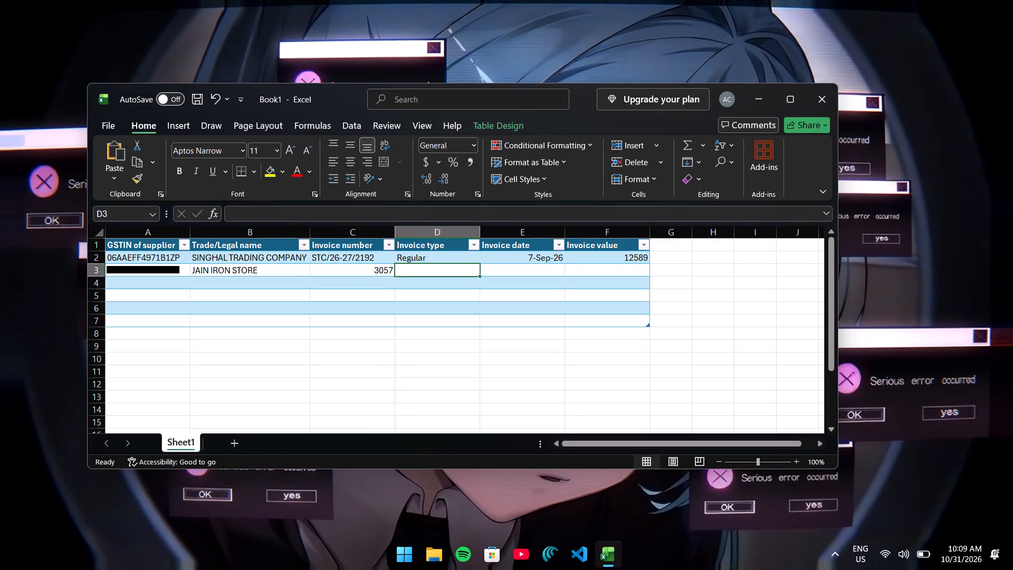
pyautogui.click(508, 275)
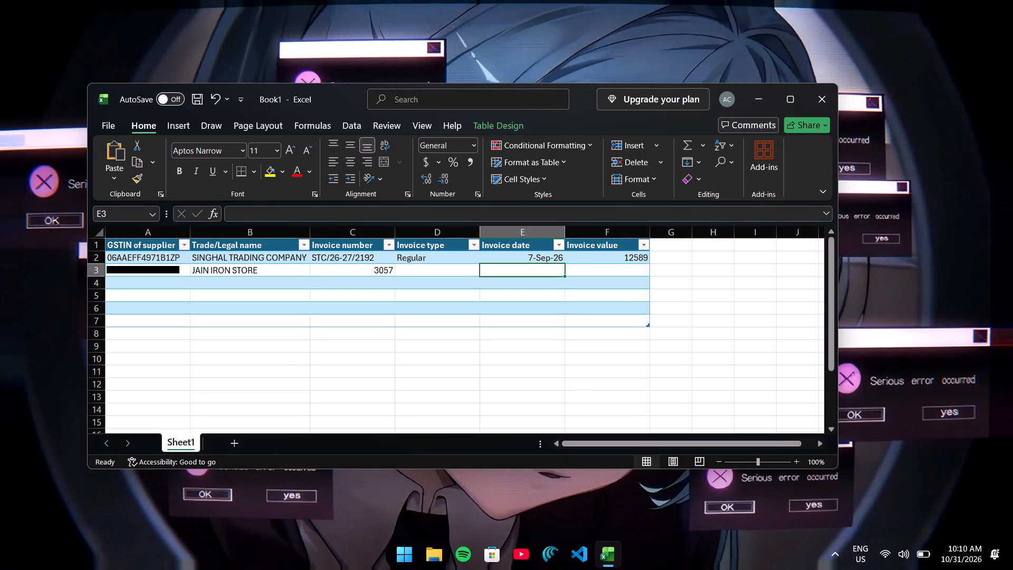
pyautogui.write('21')
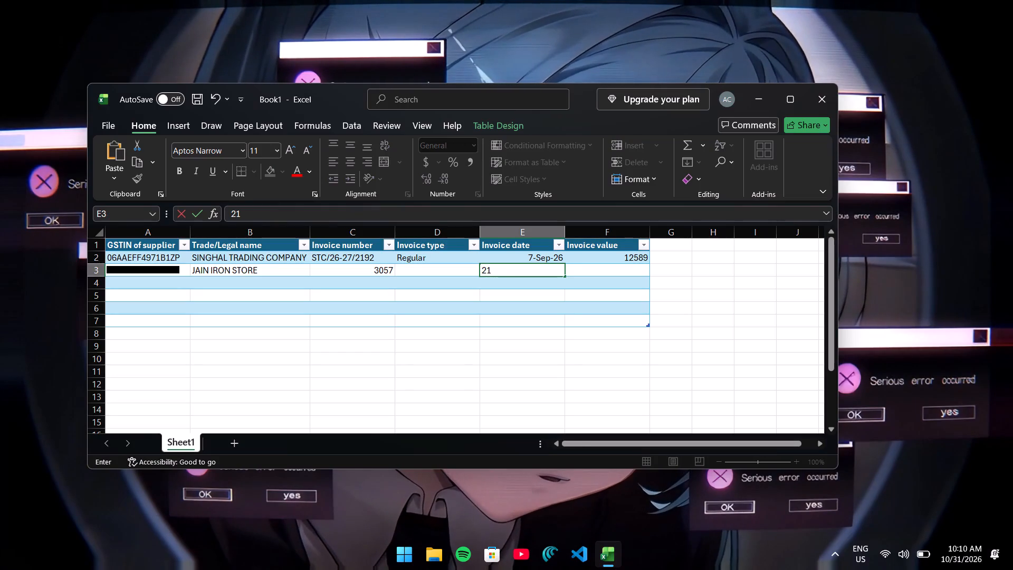
pyautogui.press('-')
pyautogui.press('a')
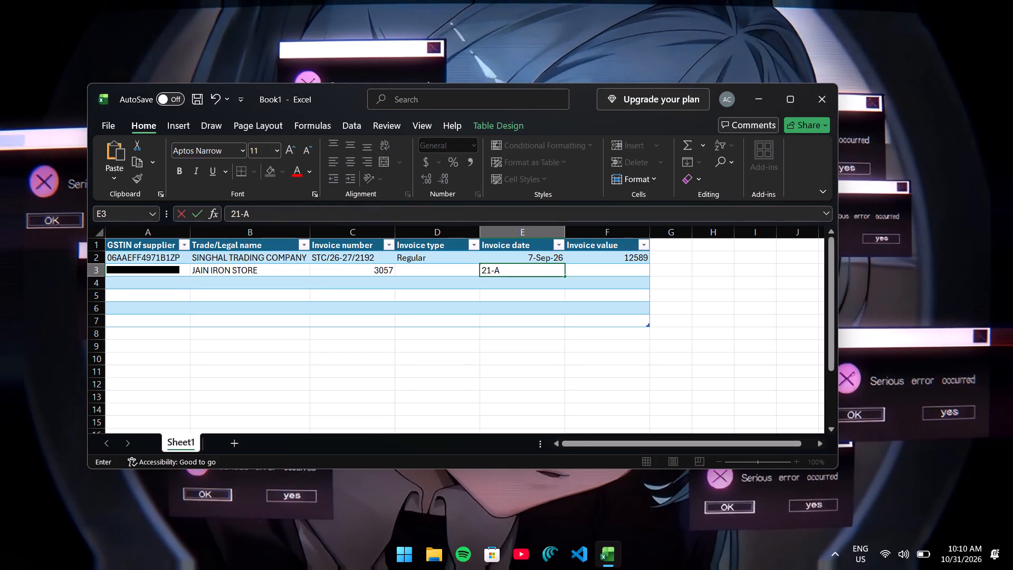
pyautogui.write('g-26')
pyautogui.click(585, 275)
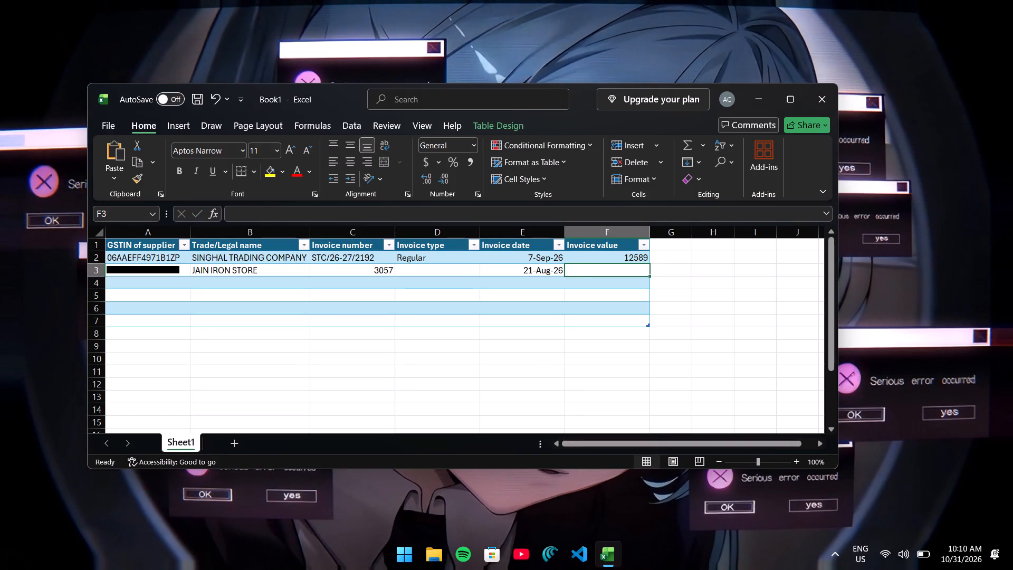
pyautogui.write('44')
pyautogui.press('9')
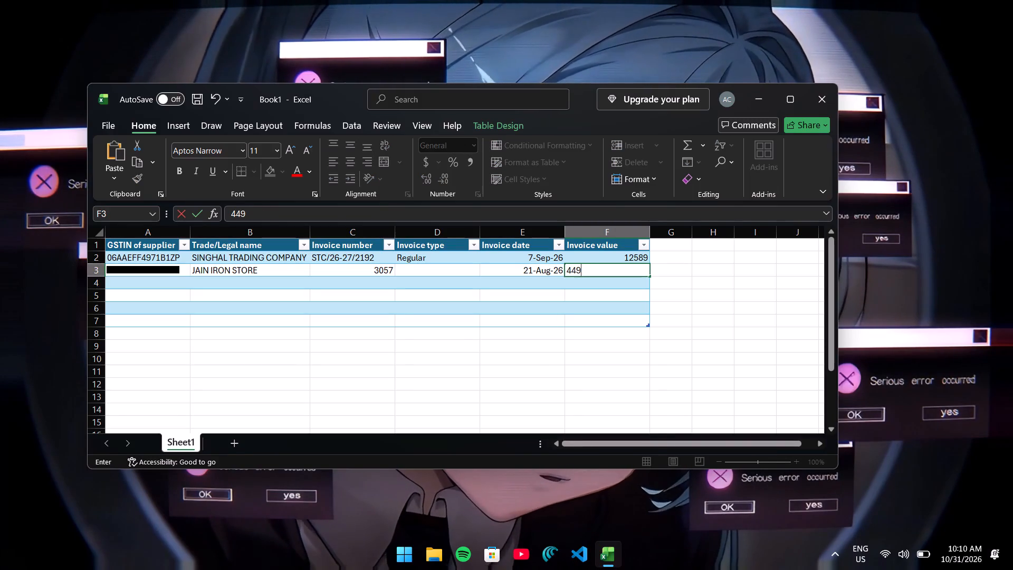
pyautogui.write('27')
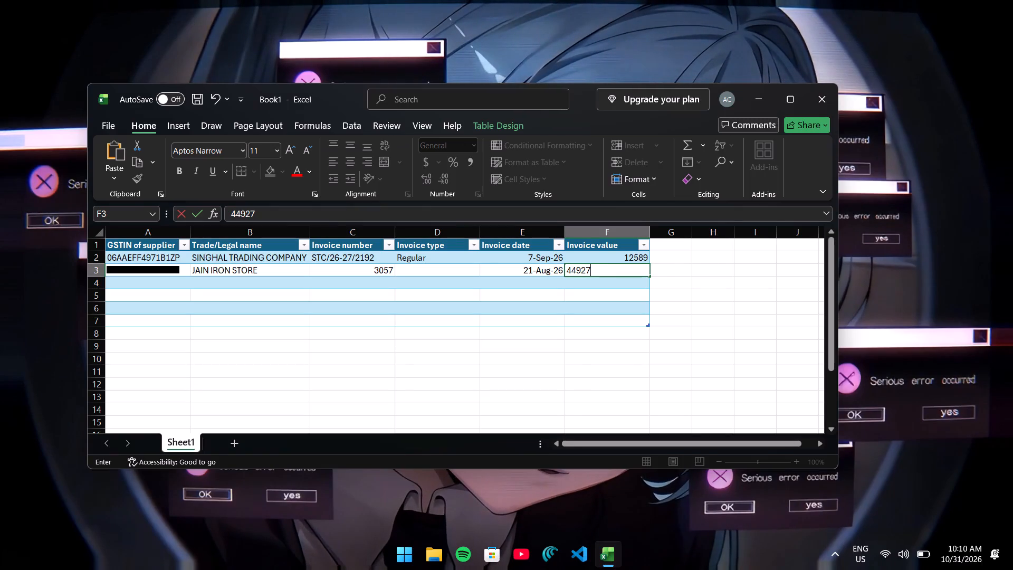
pyautogui.click(173, 284)
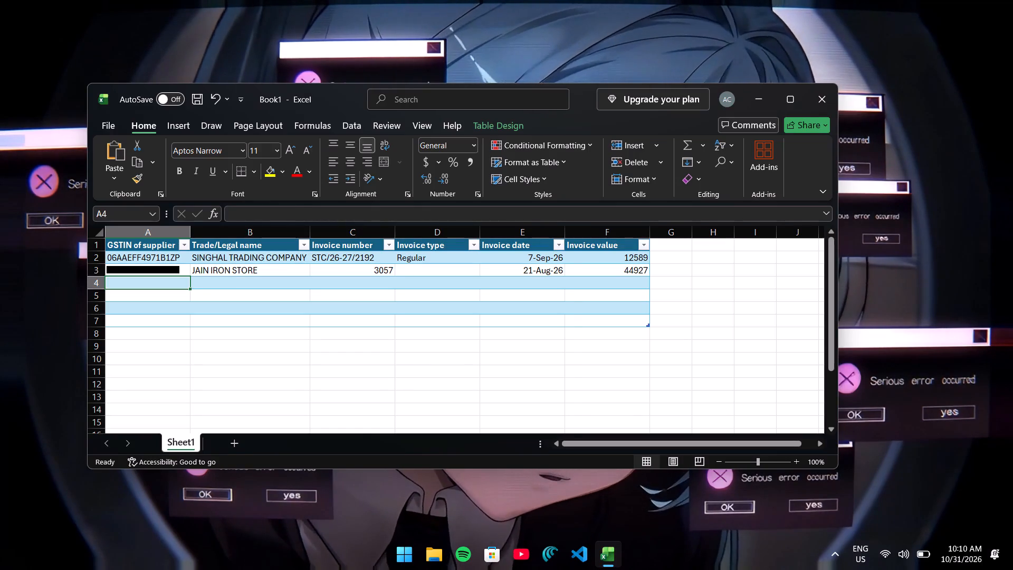
# Fill the supplier GSTIN and JAIN IRON STORE name from cells A3:B3 down through row 6.
pyautogui.moveTo(159, 270); pyautogui.dragTo(236, 264)
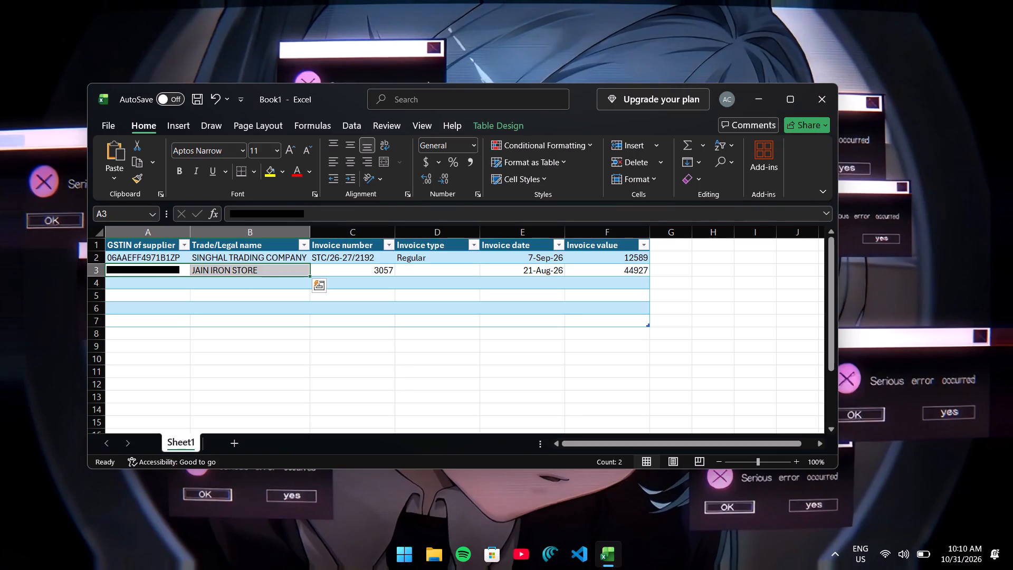
pyautogui.moveTo(236, 264); pyautogui.dragTo(151, 266)
pyautogui.click(192, 419)
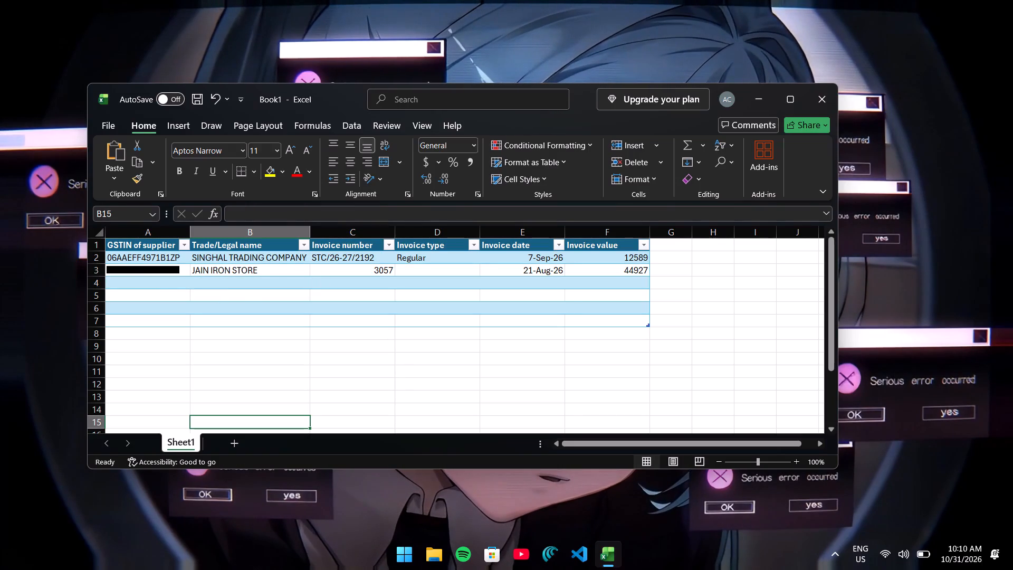
pyautogui.moveTo(147, 274); pyautogui.dragTo(240, 267)
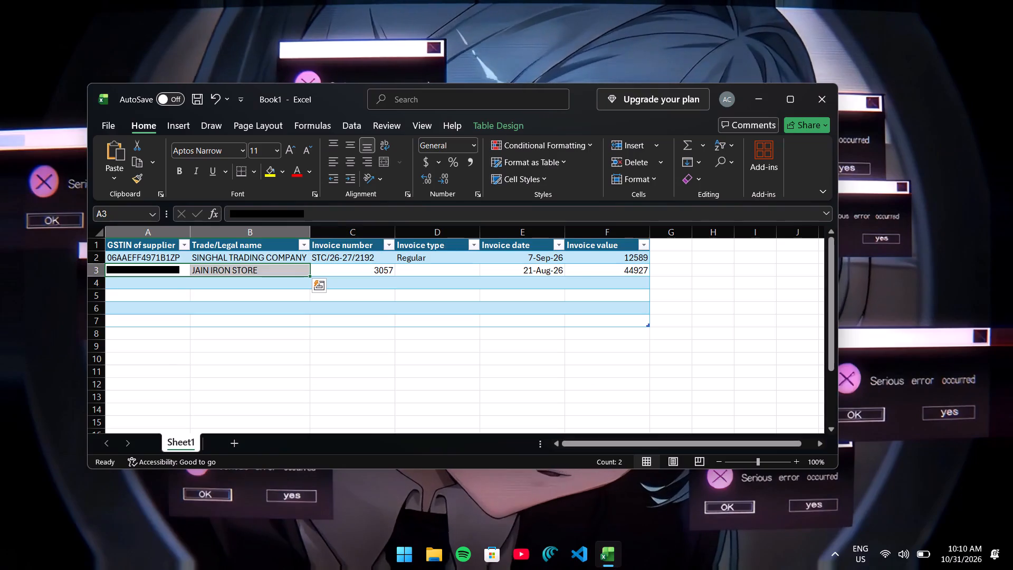
pyautogui.moveTo(310, 277); pyautogui.dragTo(311, 310)
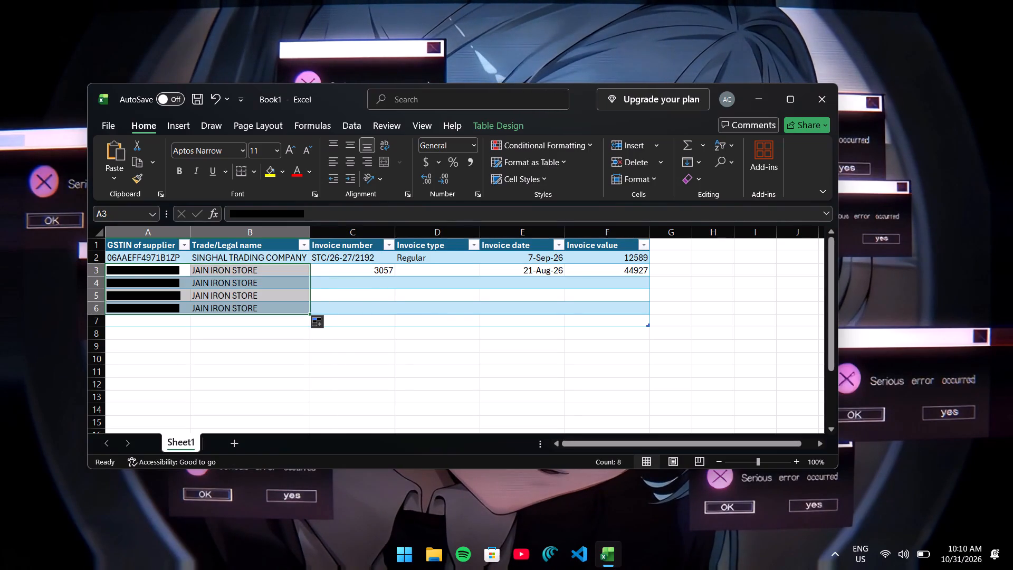
# Enter Jain Iron Store's second invoice in row 4 with invoice number 3059, invoice date 22-Aug-26 and invoice value 42990.
pyautogui.click(369, 291)
pyautogui.click(367, 282)
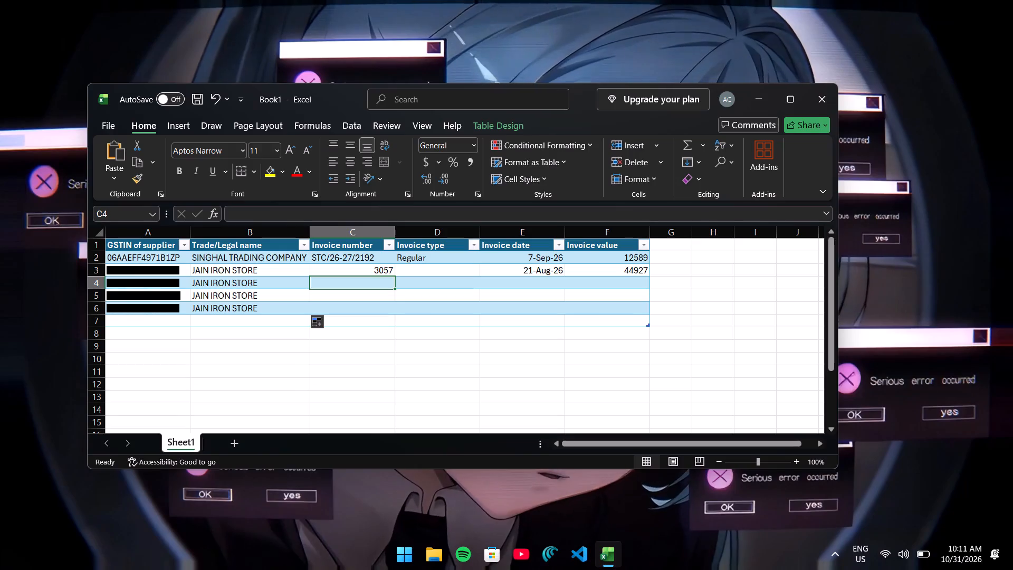
pyautogui.write('3059')
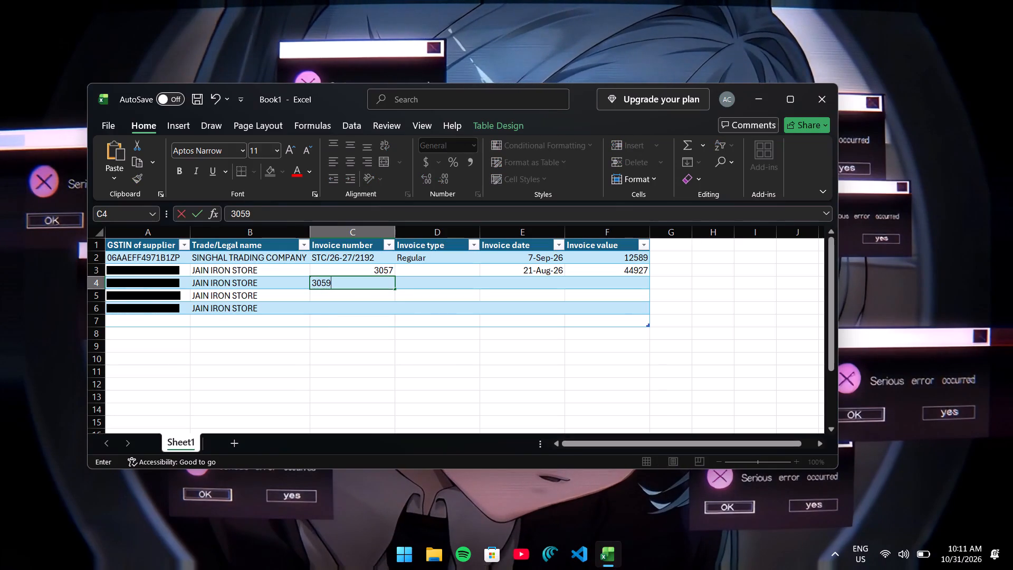
pyautogui.click(519, 287)
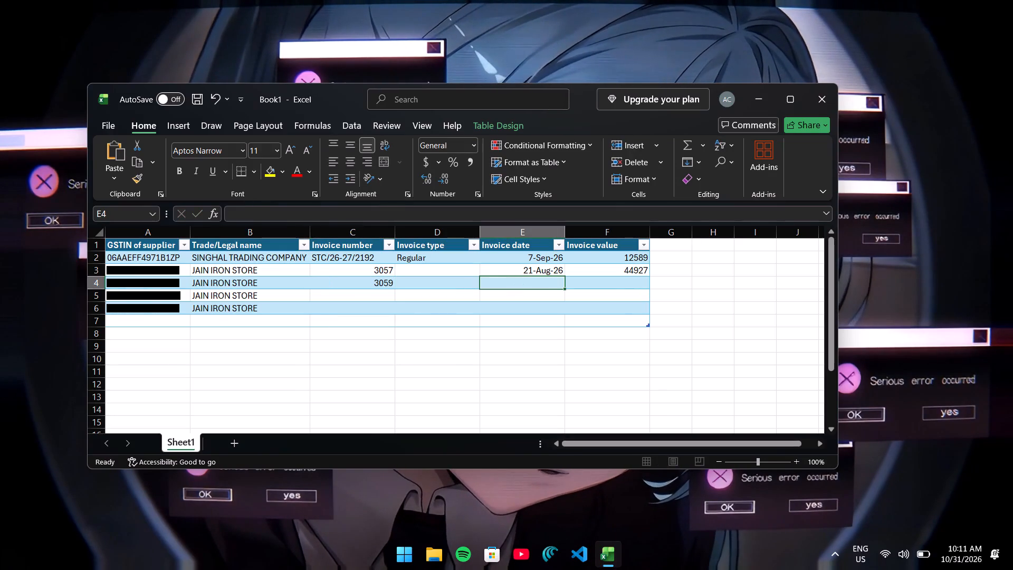
pyautogui.write('22')
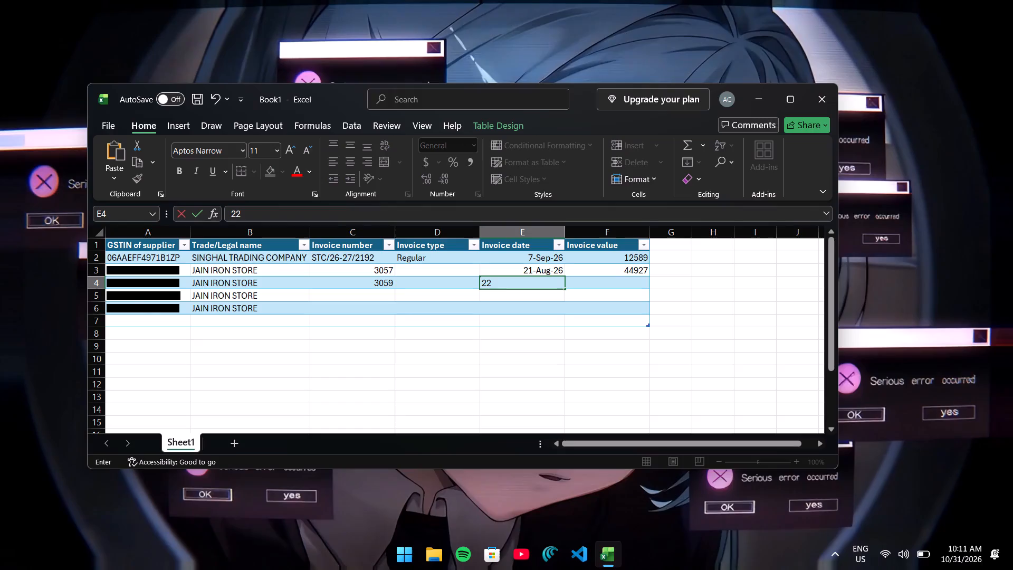
pyautogui.write('-Aug-26')
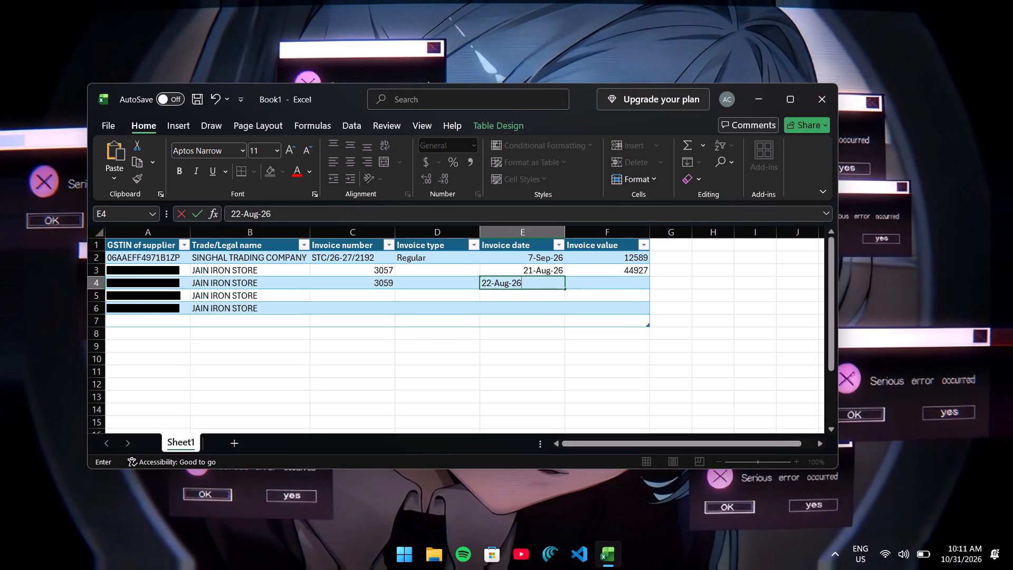
pyautogui.click(621, 284)
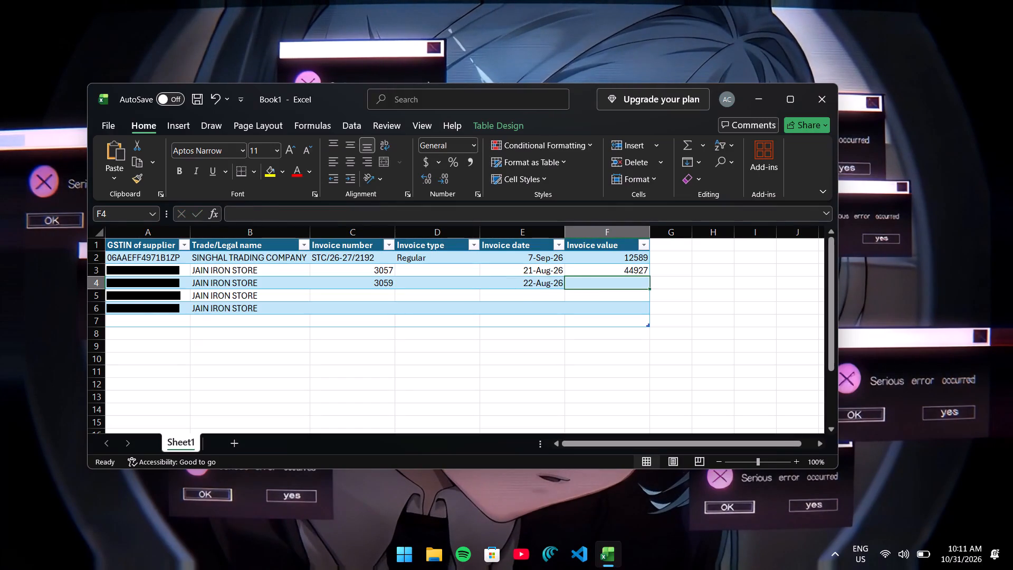
pyautogui.write('42')
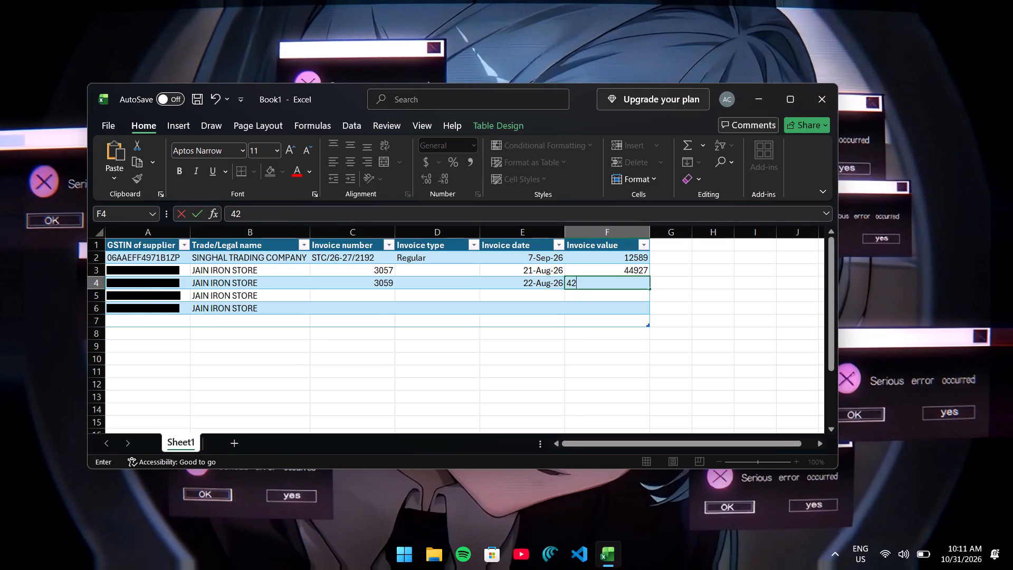
pyautogui.write('990')
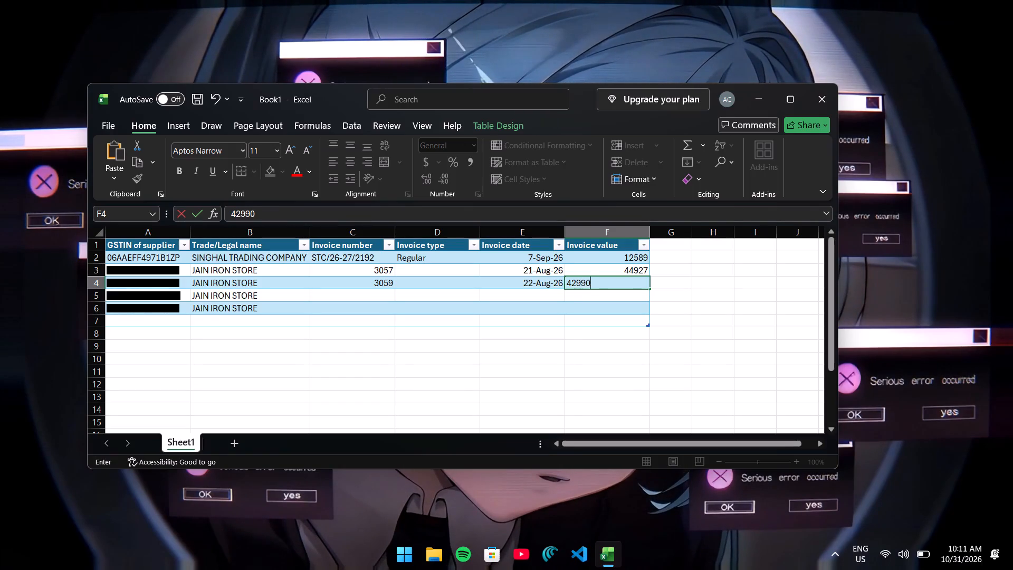
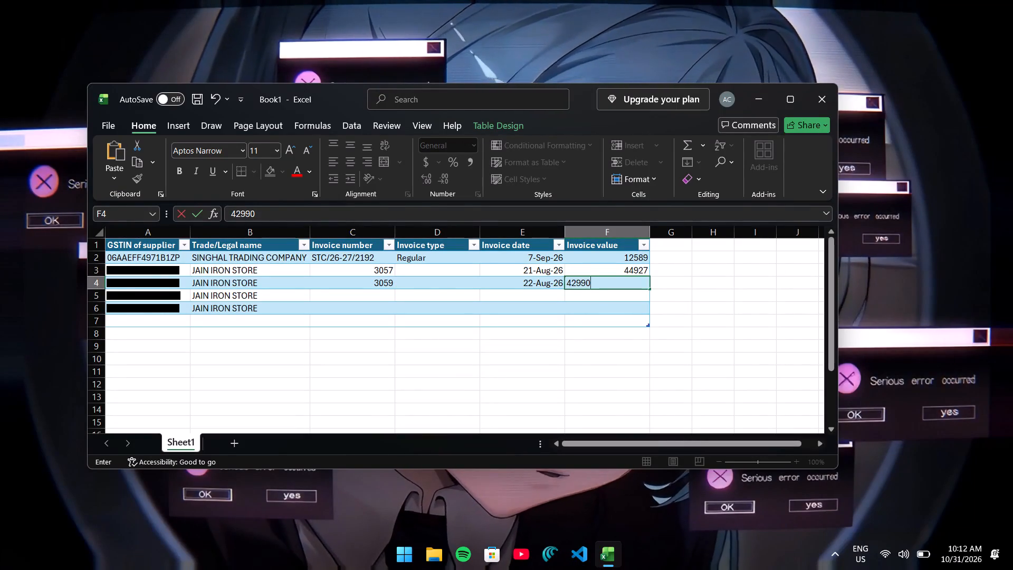
# Enter Jain Iron Store's third invoice in row 5 with invoice number 3061, invoice date 23-Aug-26 and invoice value 42478.
pyautogui.click(353, 292)
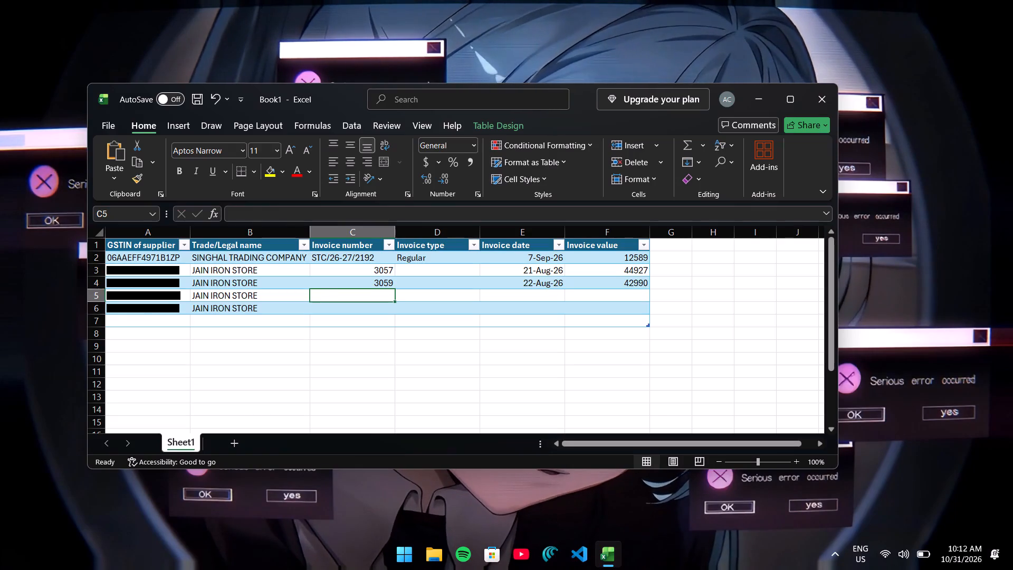
pyautogui.write('3061')
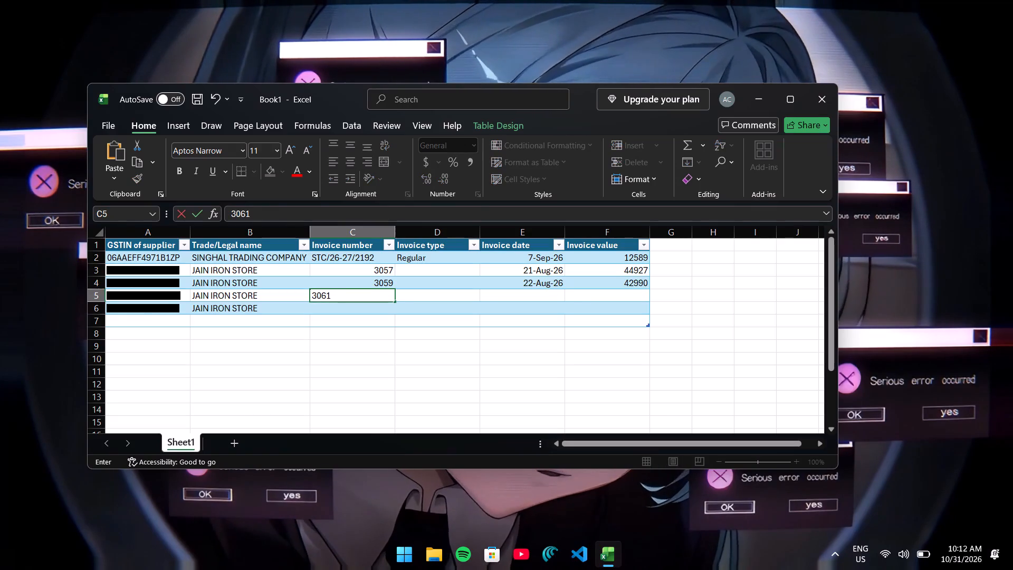
pyautogui.click(546, 294)
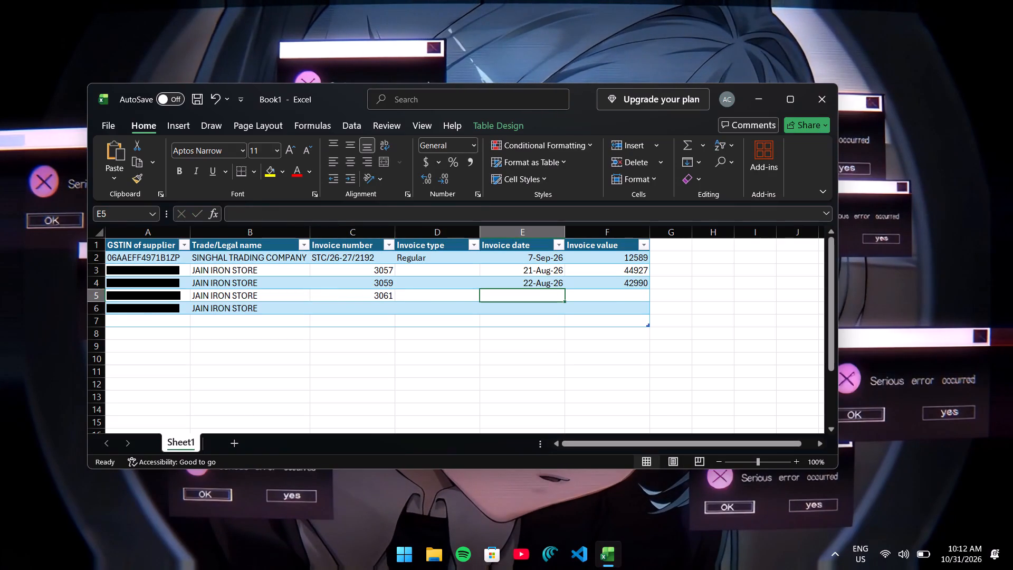
pyautogui.write('23')
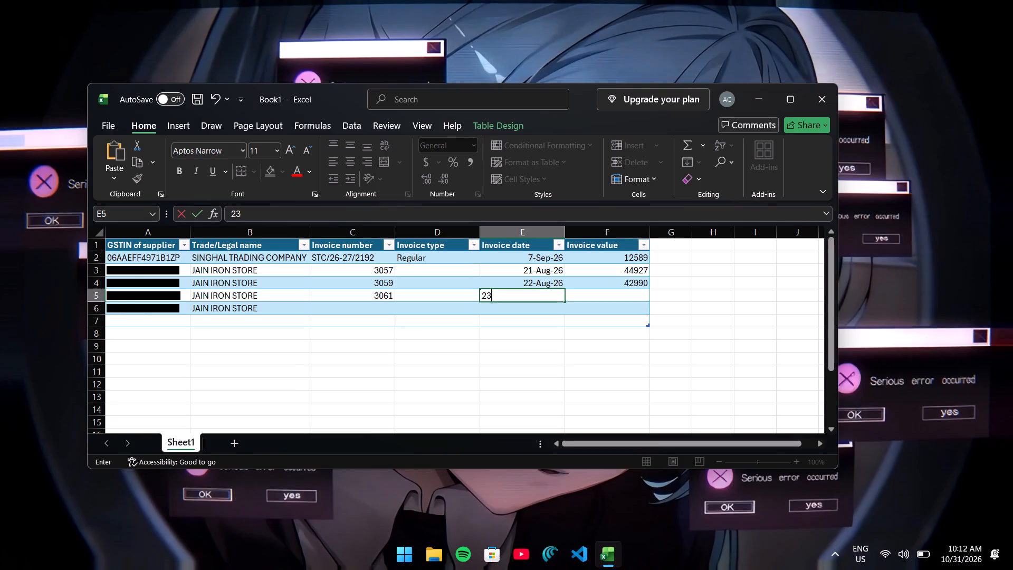
pyautogui.write('-Aug-26')
pyautogui.press('Right')
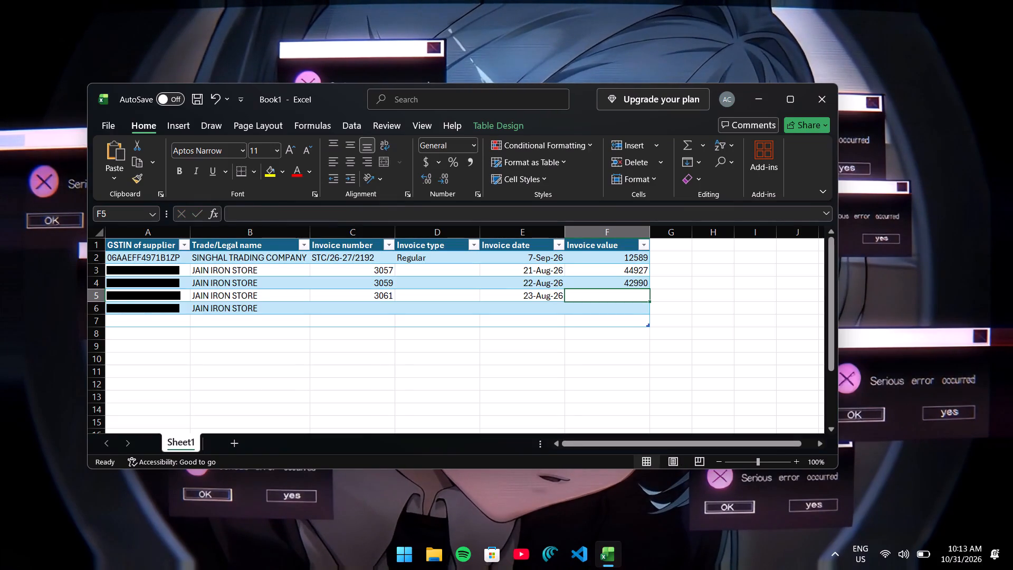
pyautogui.press('4')
pyautogui.press('2')
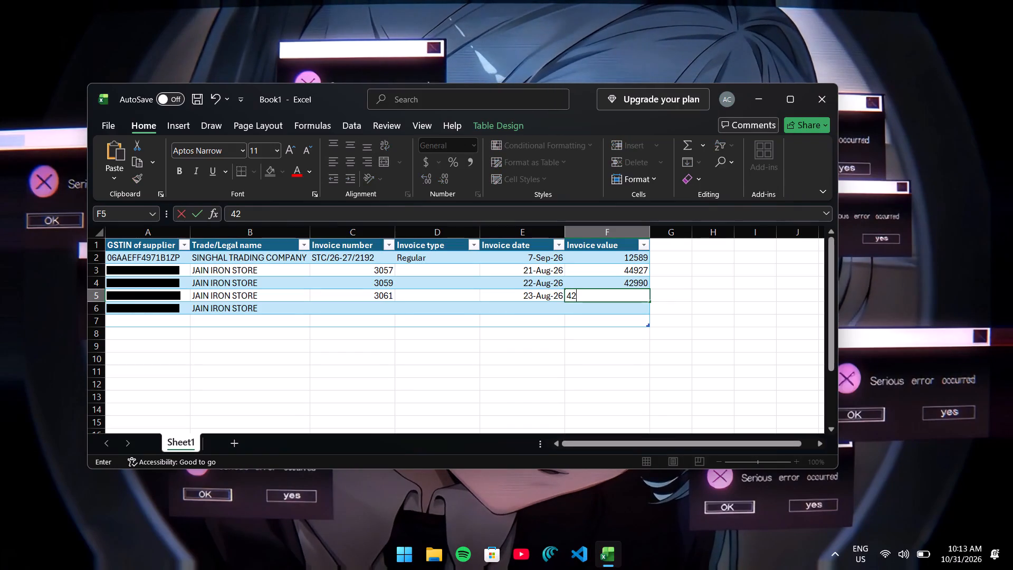
pyautogui.write('478')
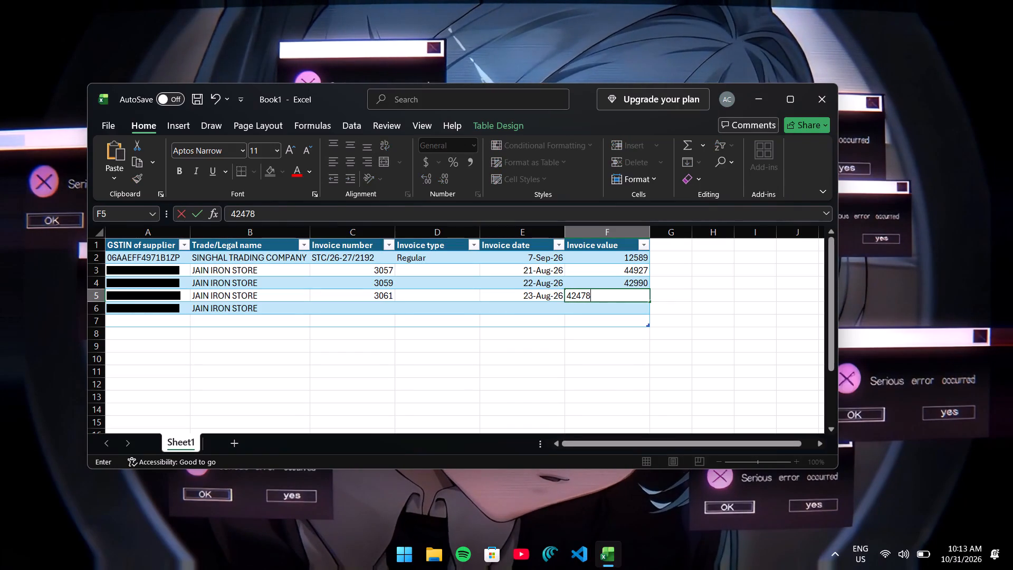
pyautogui.press('Return')
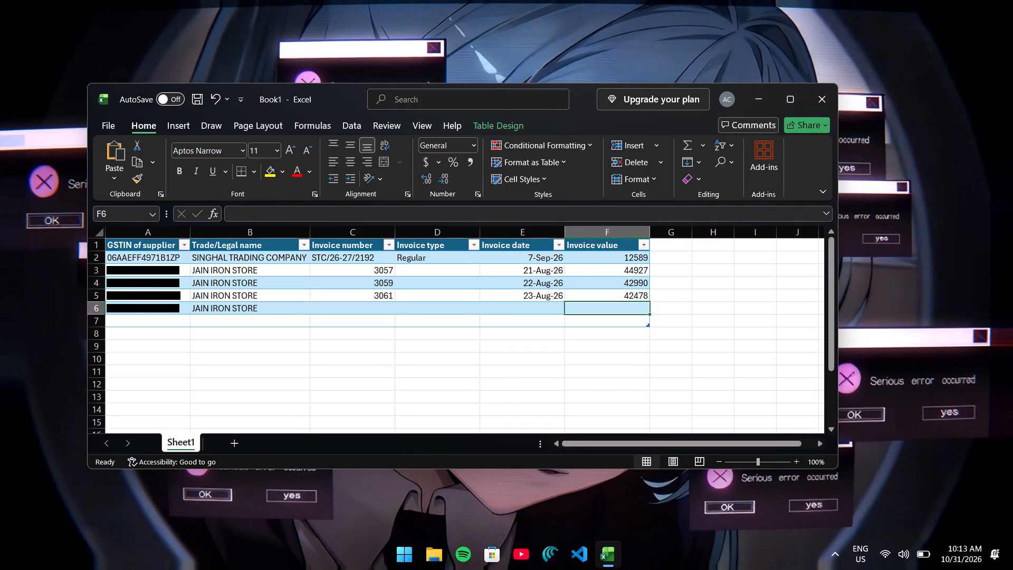
# Enter Jain Iron Store's fourth invoice in row 6 with invoice number 3062, invoice date 23-Aug-26 and invoice value 42187.
pyautogui.press('Left')
pyautogui.press('Left')
pyautogui.press('Left')
pyautogui.press('Left')
pyautogui.press('Left')
pyautogui.press('Left')
pyautogui.press('Left')
pyautogui.press('Left')
pyautogui.press('Left')
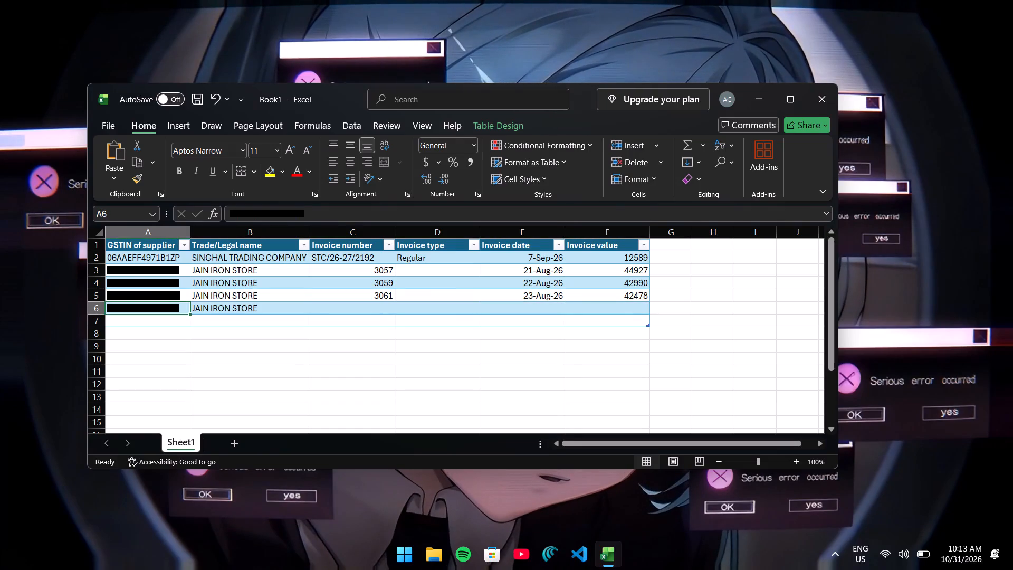
pyautogui.press('Down')
pyautogui.press('Right')
pyautogui.press('Right')
pyautogui.press('Up')
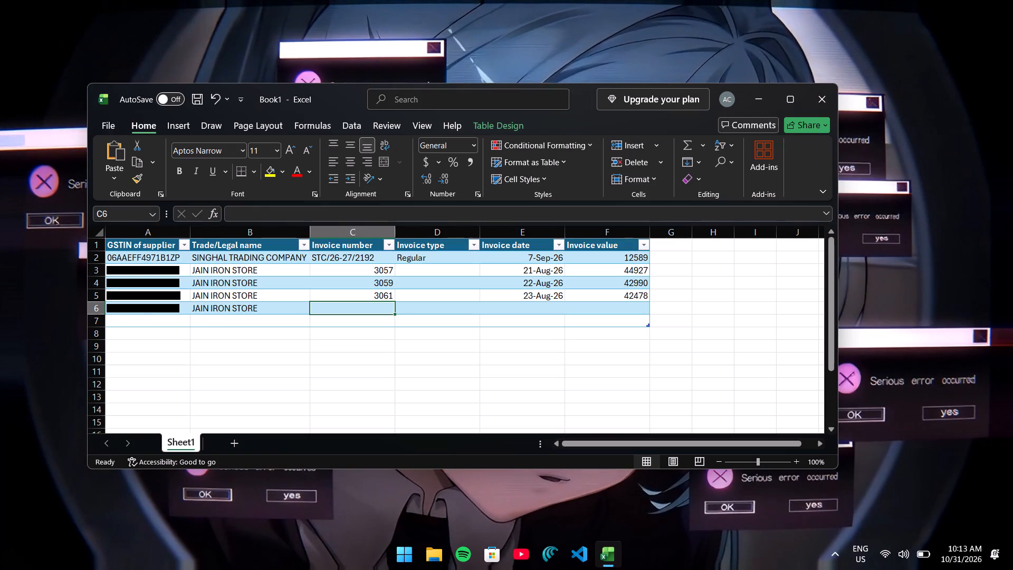
pyautogui.write('306')
pyautogui.press('3')
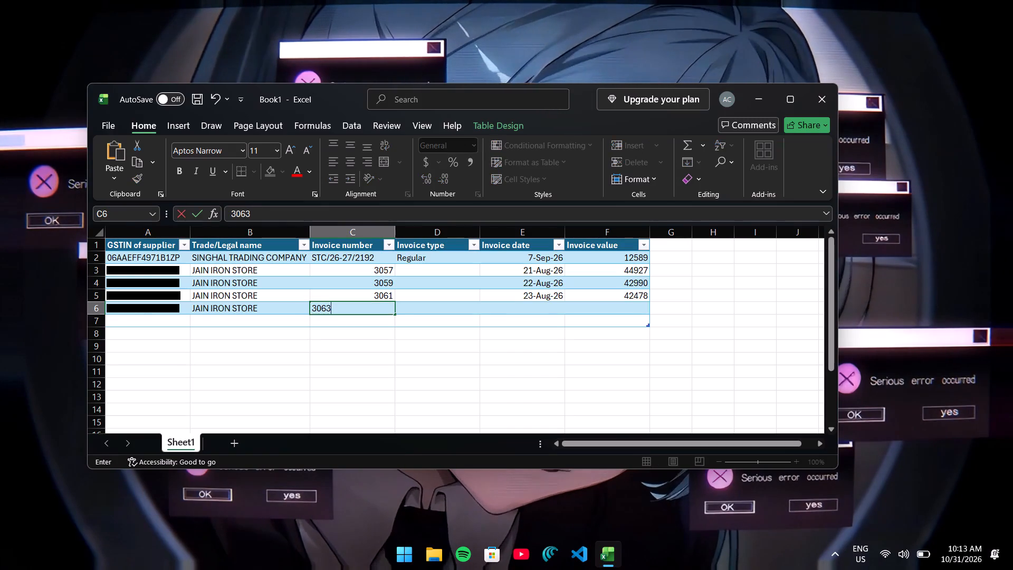
pyautogui.press('BackSpace')
pyautogui.press('2')
pyautogui.press('Right')
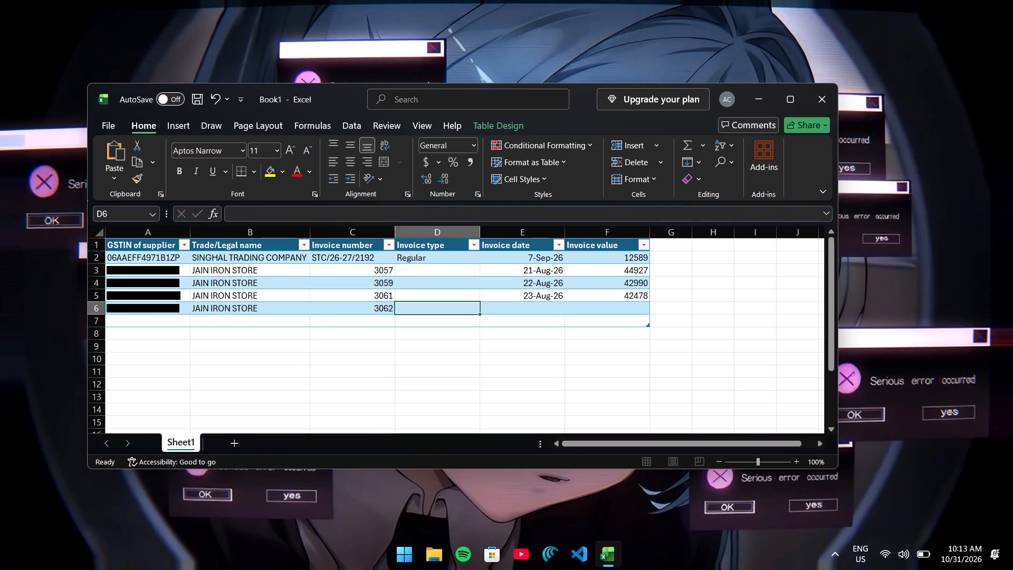
pyautogui.press('Right')
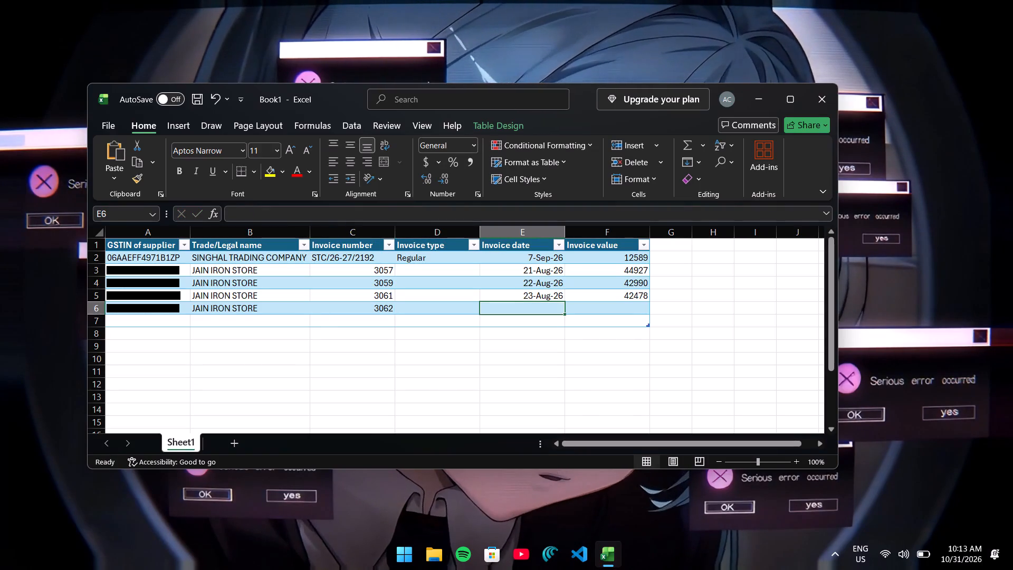
pyautogui.write('23')
pyautogui.press('-')
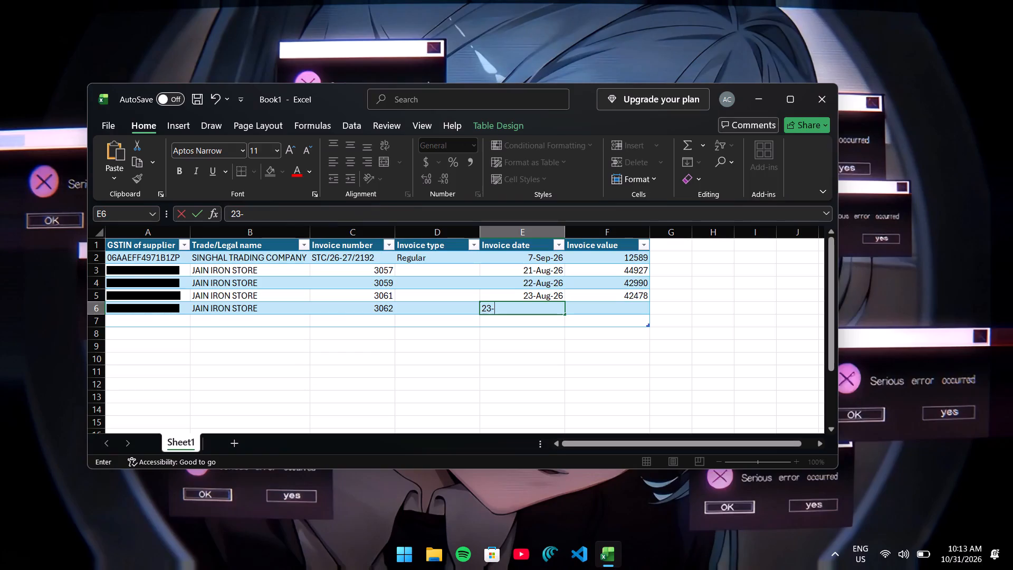
pyautogui.write('Au')
pyautogui.write('g-26')
pyautogui.press('Return')
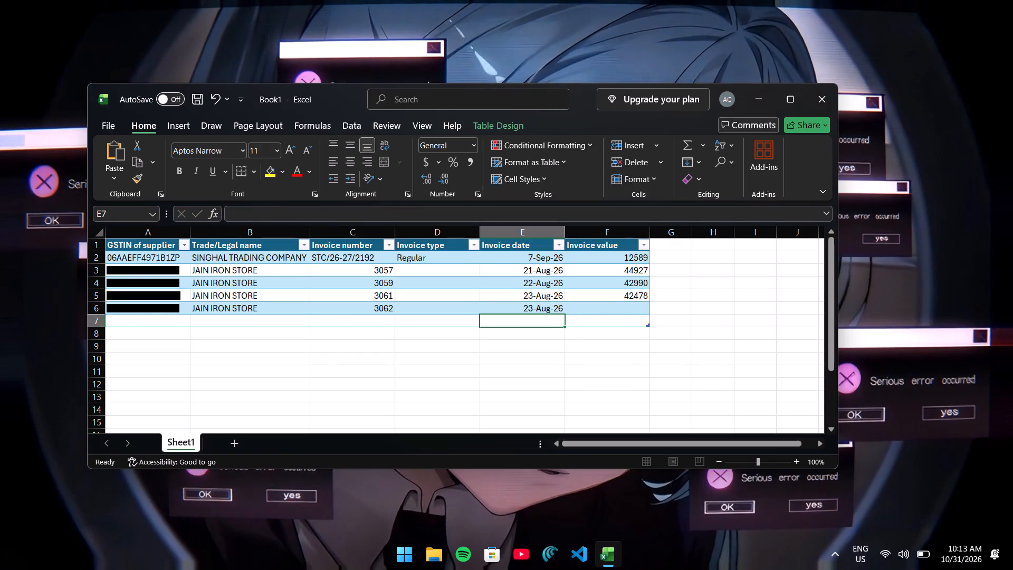
pyautogui.press('Up')
pyautogui.press('Right')
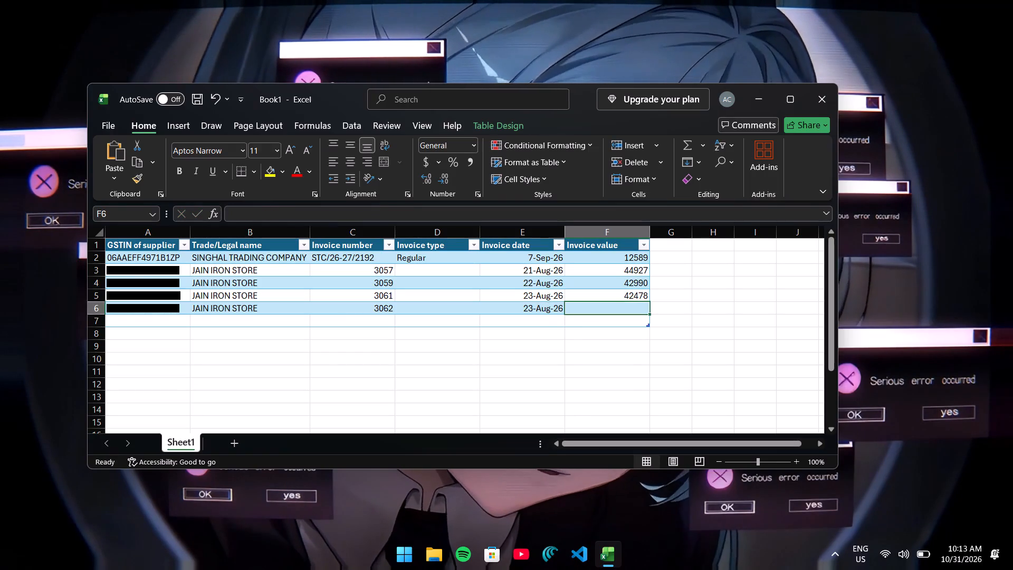
pyautogui.press('4')
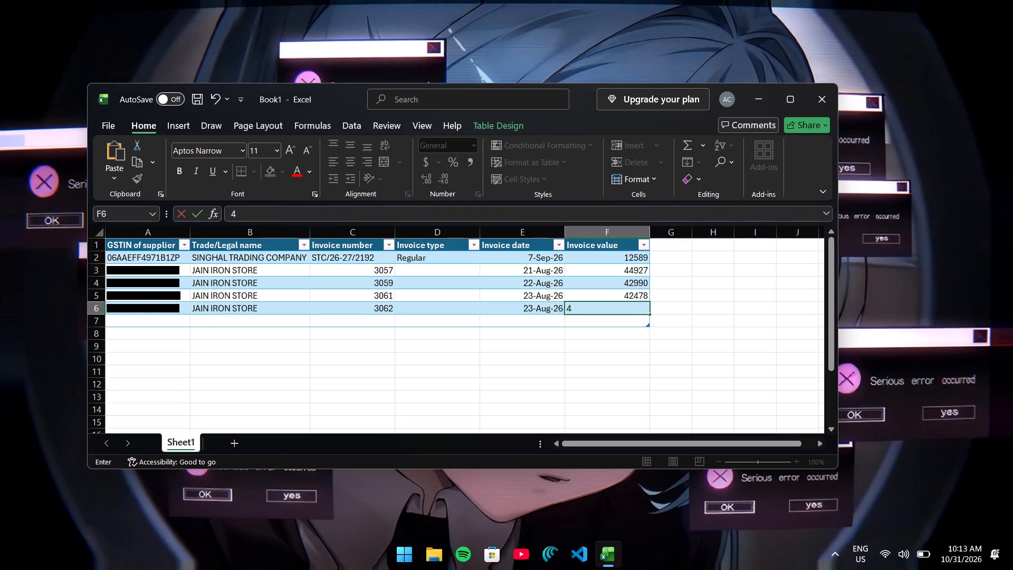
pyautogui.write('2187')
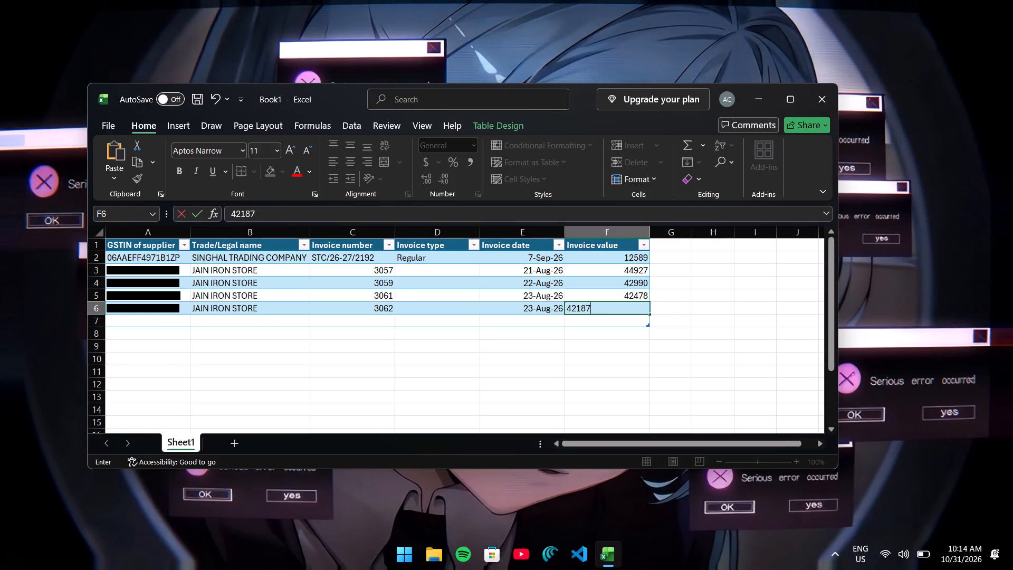
# Fill the supplier GSTIN and JAIN IRON STORE name from cells A6:B6 down into row 7.
pyautogui.moveTo(130, 307); pyautogui.dragTo(224, 307)
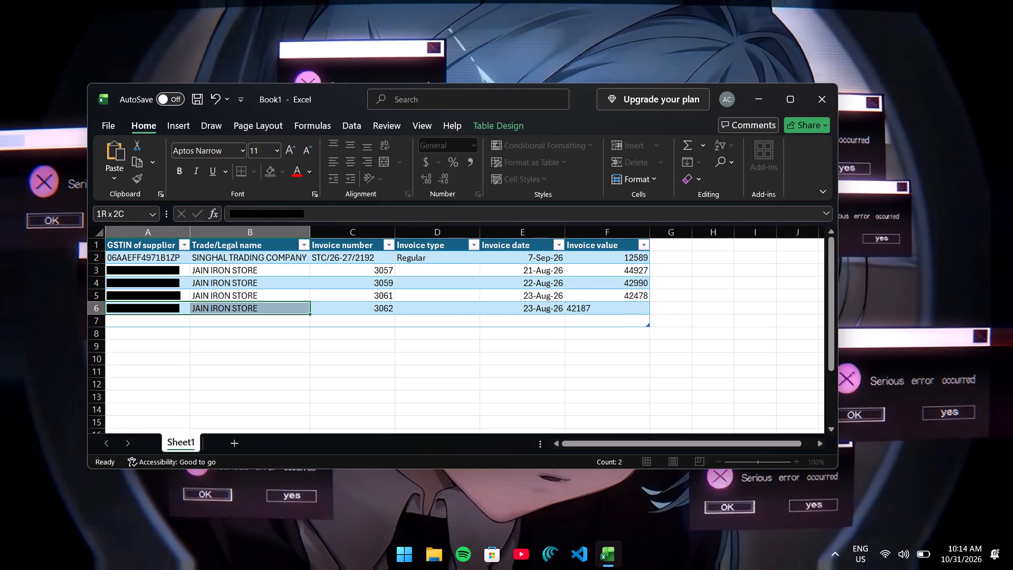
pyautogui.moveTo(224, 307); pyautogui.dragTo(283, 301)
pyautogui.click(287, 305)
pyautogui.moveTo(287, 305); pyautogui.dragTo(133, 317)
pyautogui.click(133, 317)
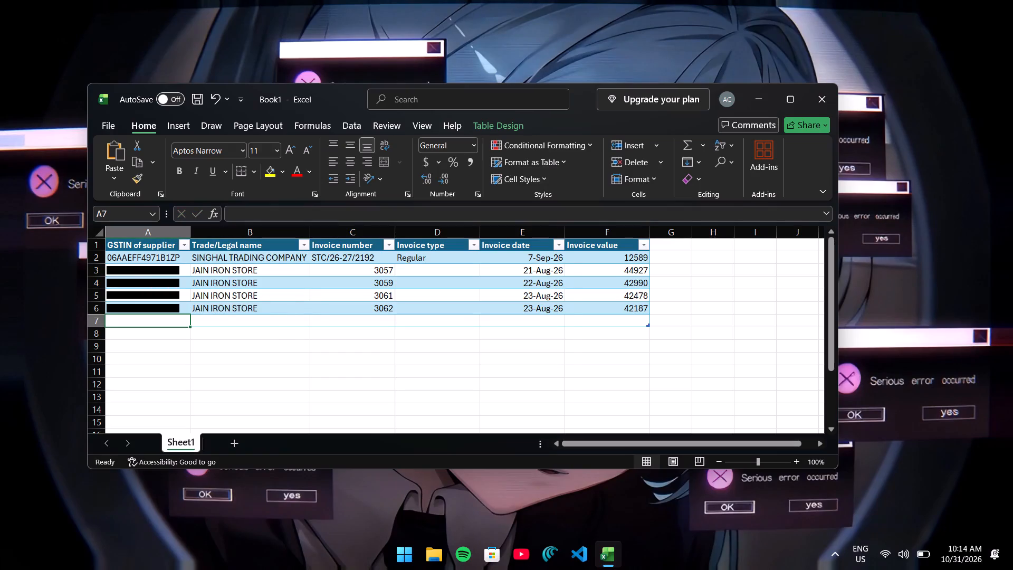
pyautogui.moveTo(136, 308); pyautogui.dragTo(241, 305)
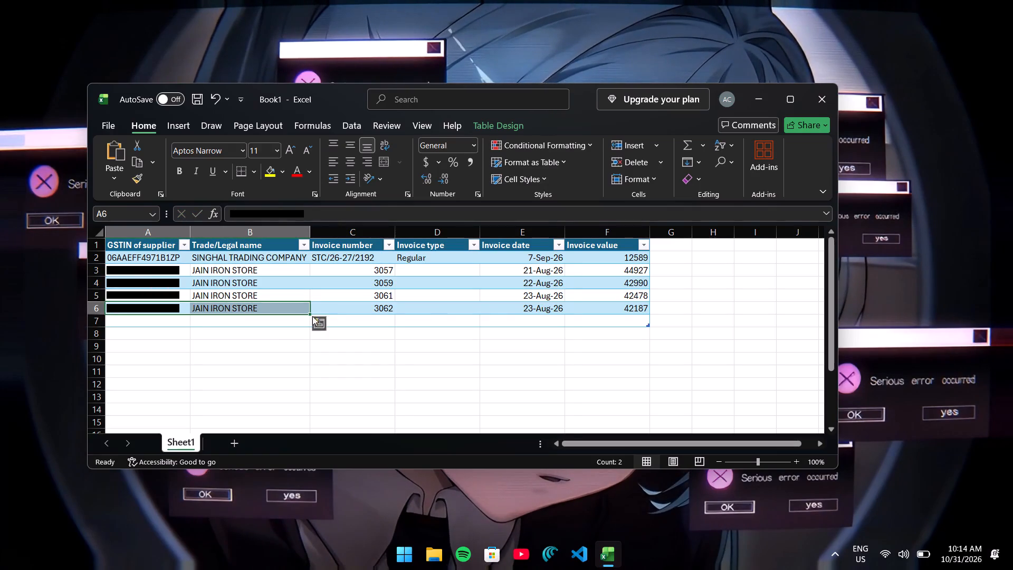
pyautogui.moveTo(308, 314); pyautogui.dragTo(308, 329)
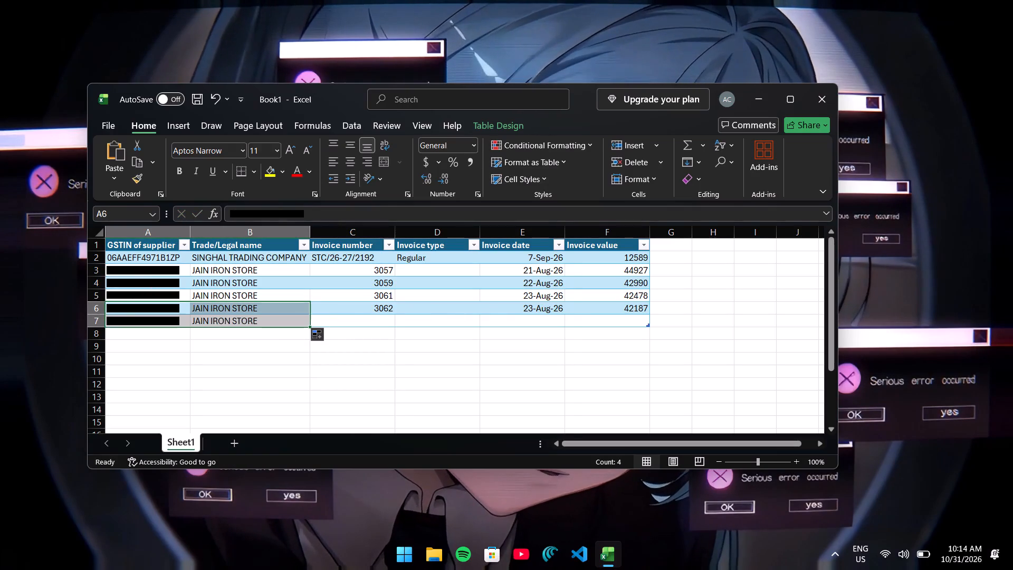
# Enter invoice number 3064 and invoice date 24-Aug-26 for Jain Iron Store in row 7, leaving the invoice type blank.
pyautogui.click(367, 320)
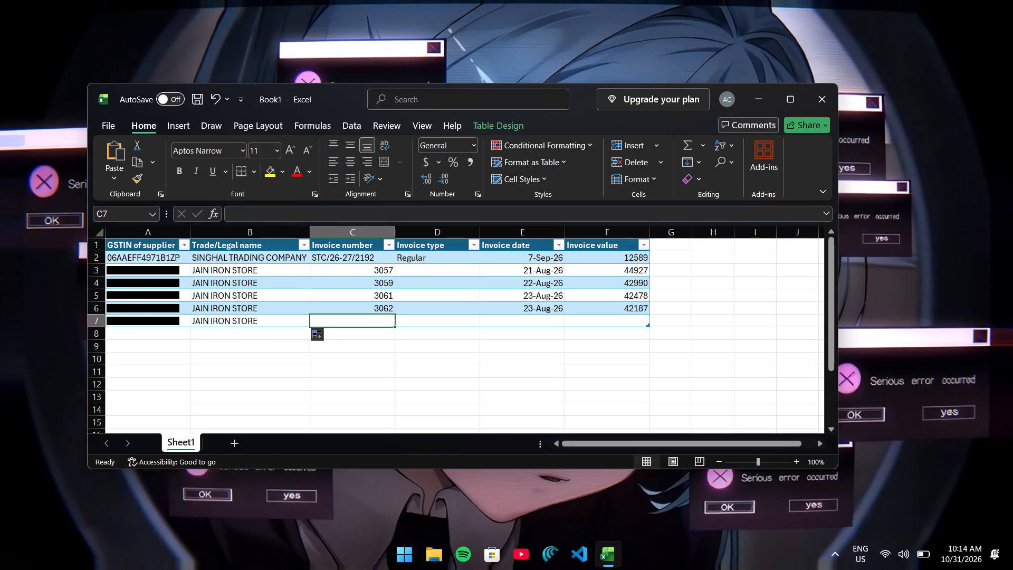
pyautogui.write('3064')
pyautogui.press('Right')
pyautogui.press('Right')
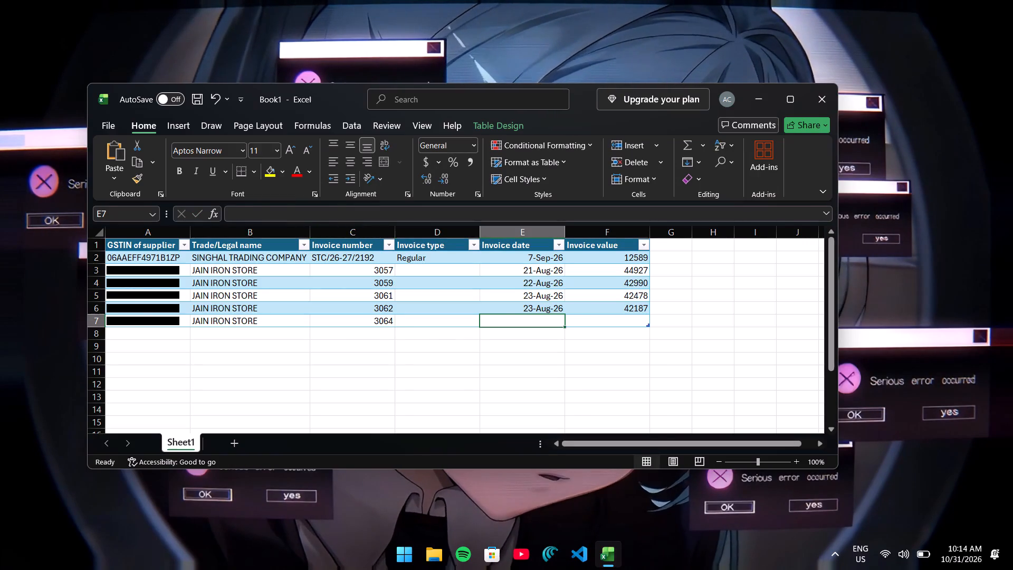
pyautogui.write('24')
pyautogui.press('-')
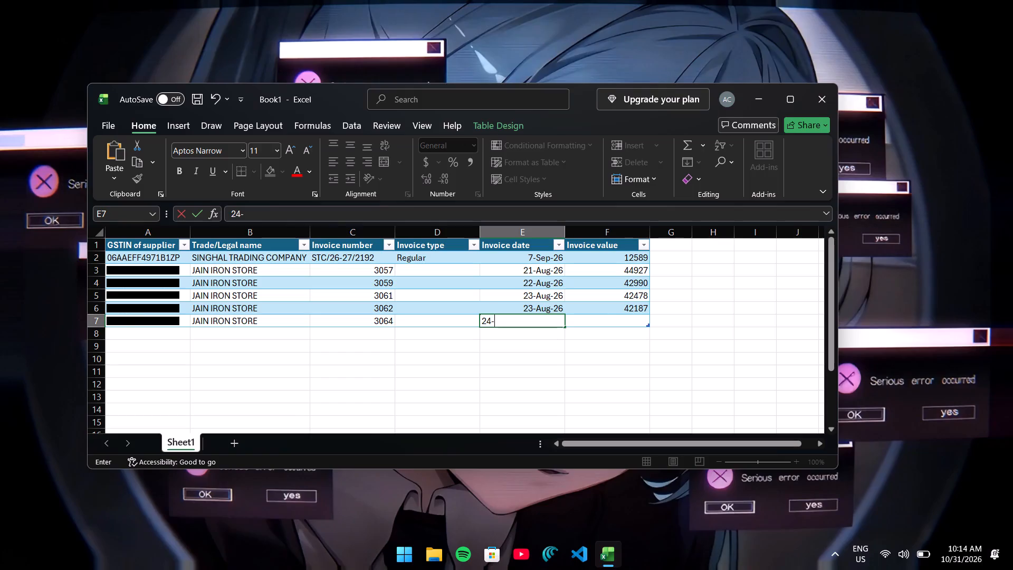
pyautogui.write('Aug')
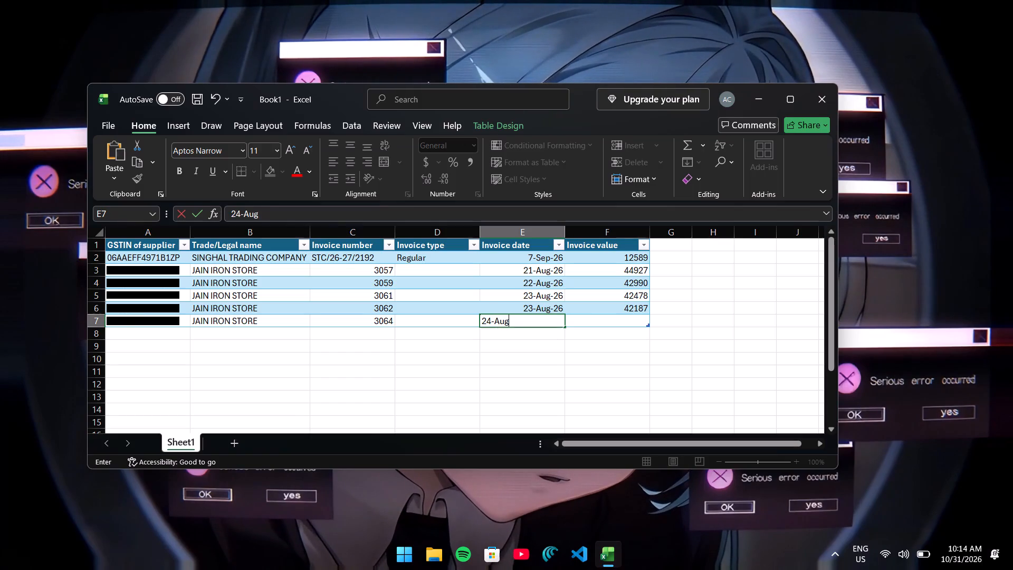
pyautogui.press('=')
pyautogui.press('BackSpace')
pyautogui.write('-26')
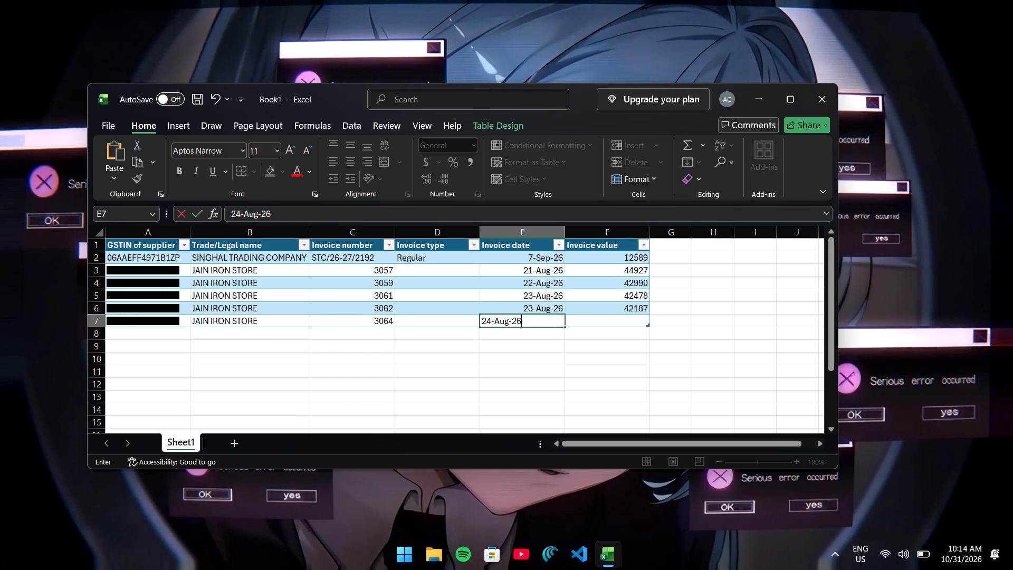
# Show the hidden system tray icons.
pyautogui.click(837, 558)
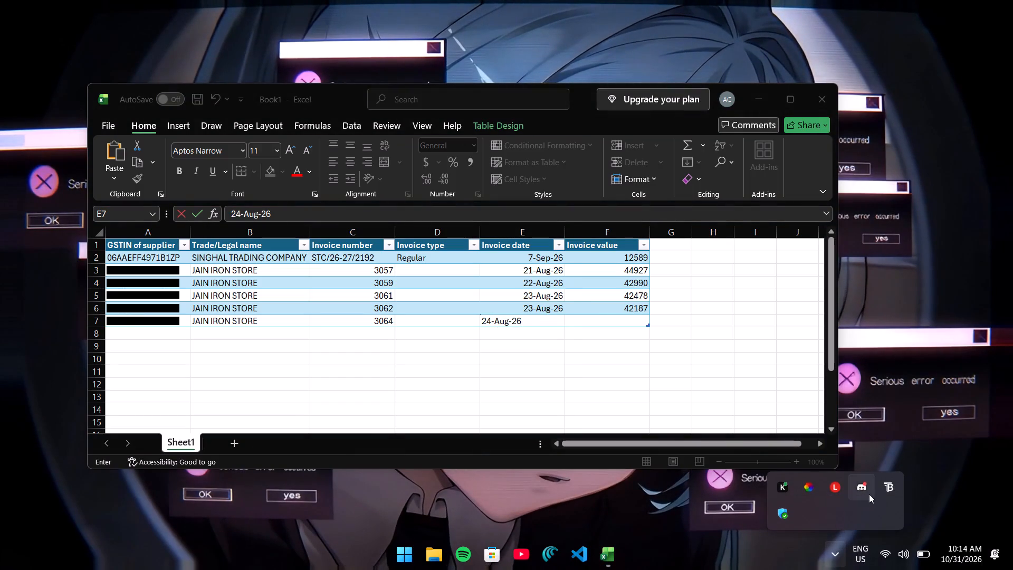
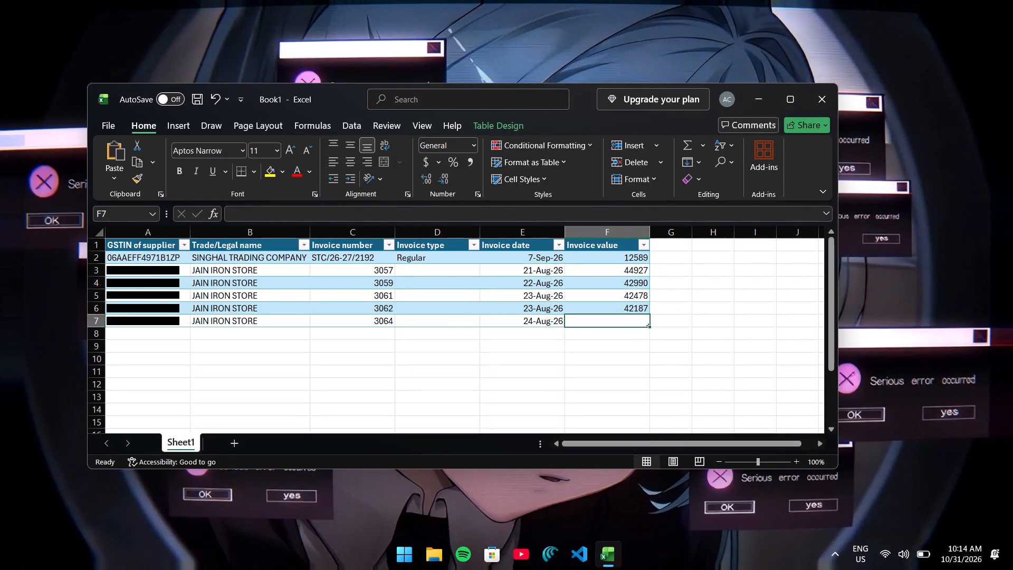
# Enter the invoice value 42240 for Jain Iron Store's invoice 3064 in cell F7.
pyautogui.press('4')
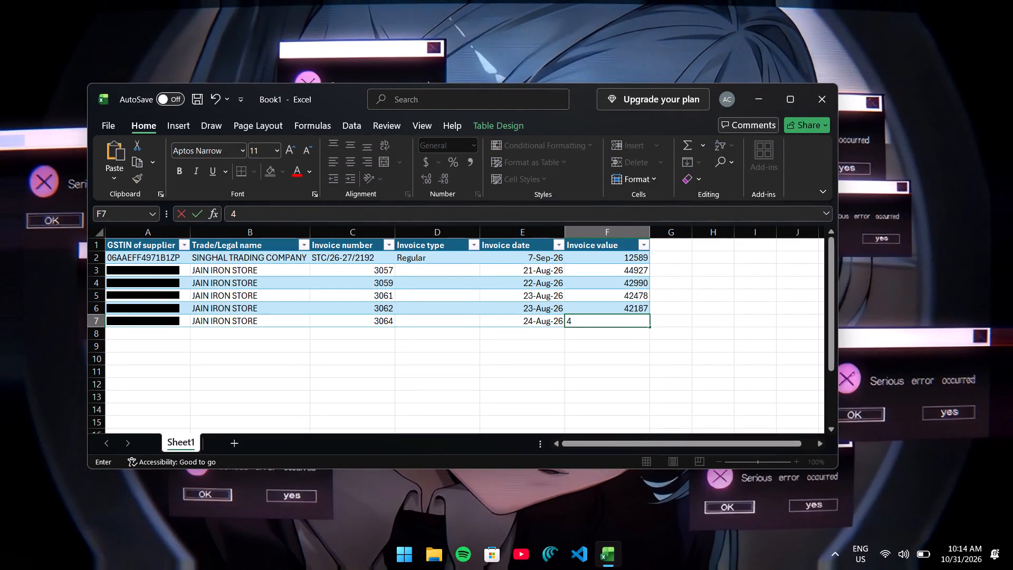
pyautogui.press('2')
pyautogui.write('240')
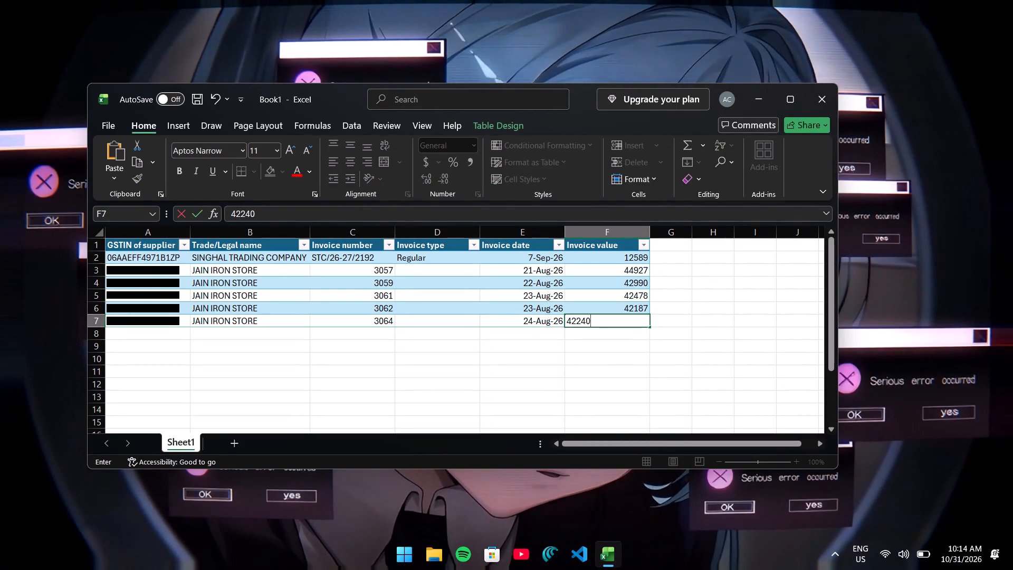
# Fill the Regular invoice type from cell D2 down through D7.
pyautogui.click(429, 259)
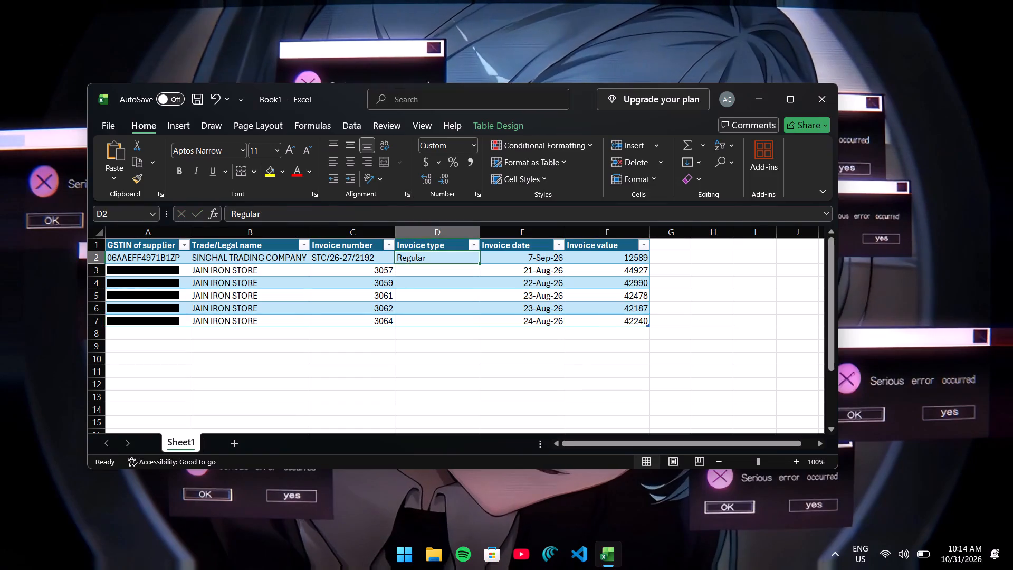
pyautogui.click(418, 257)
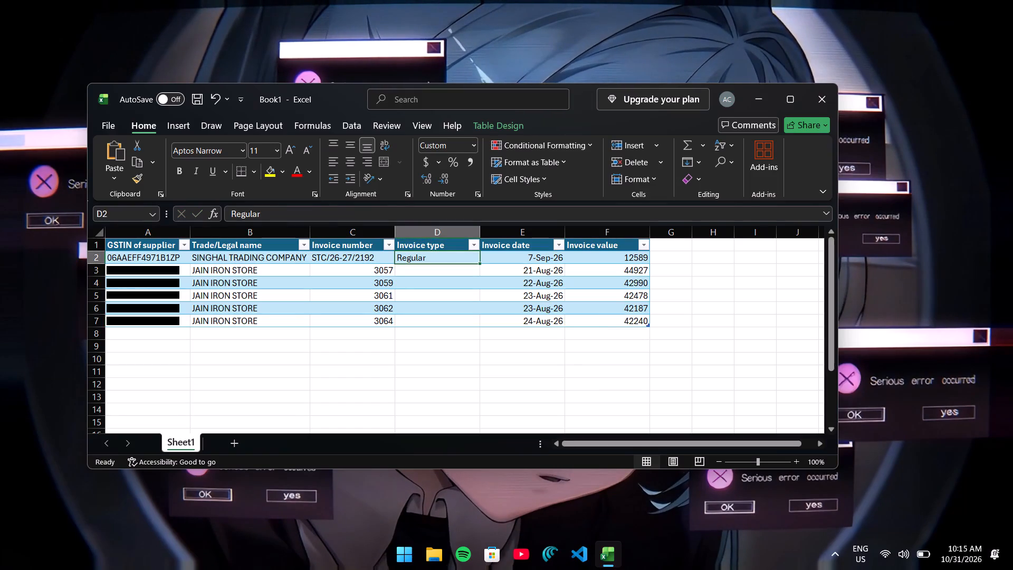
pyautogui.moveTo(481, 263); pyautogui.dragTo(462, 319)
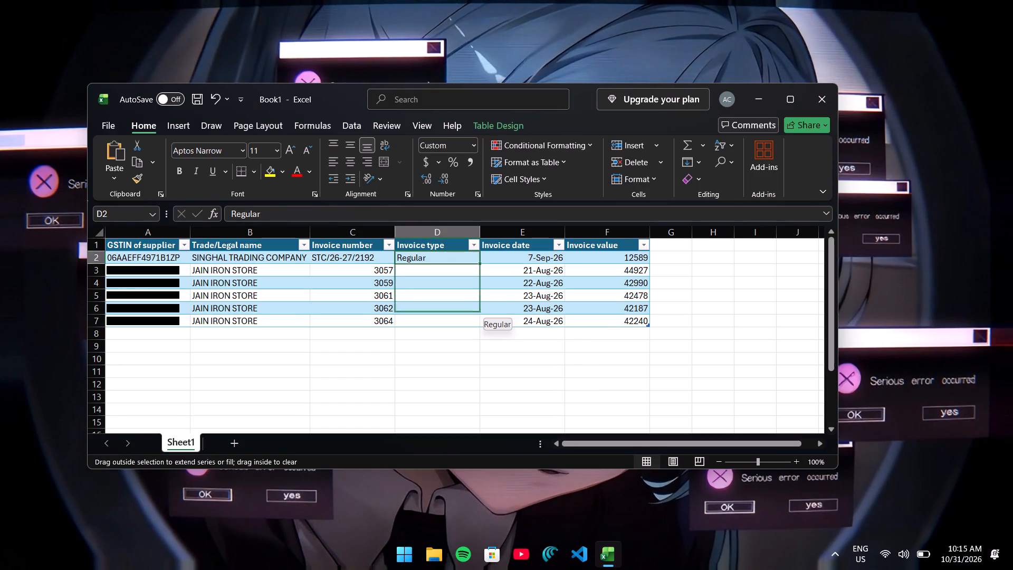
pyautogui.moveTo(462, 319); pyautogui.dragTo(464, 323)
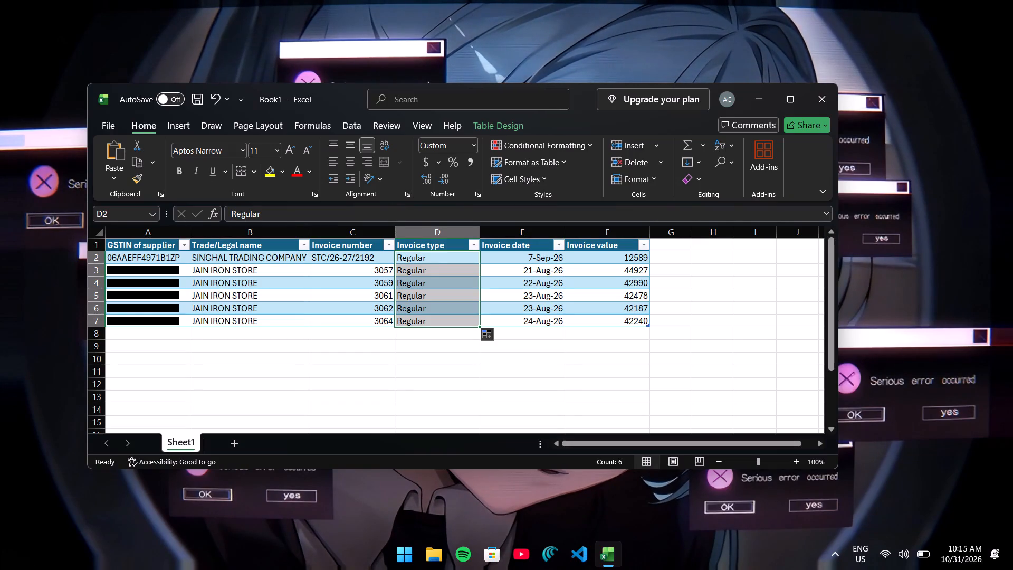
# Center the contents of the whole invoice table, A1:F7, horizontally.
pyautogui.moveTo(120, 249); pyautogui.dragTo(587, 313)
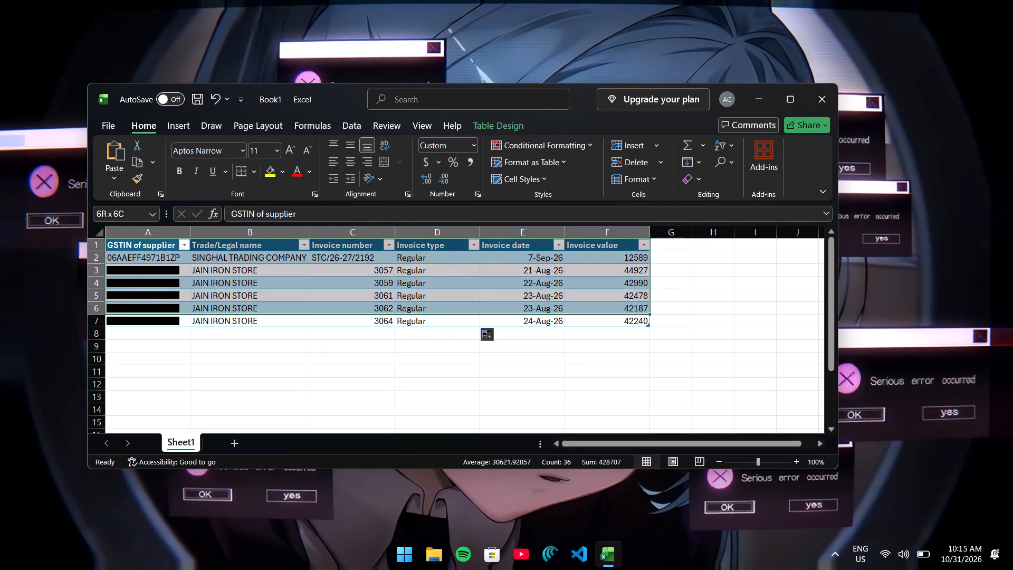
pyautogui.moveTo(587, 313); pyautogui.dragTo(589, 319)
pyautogui.click(354, 163)
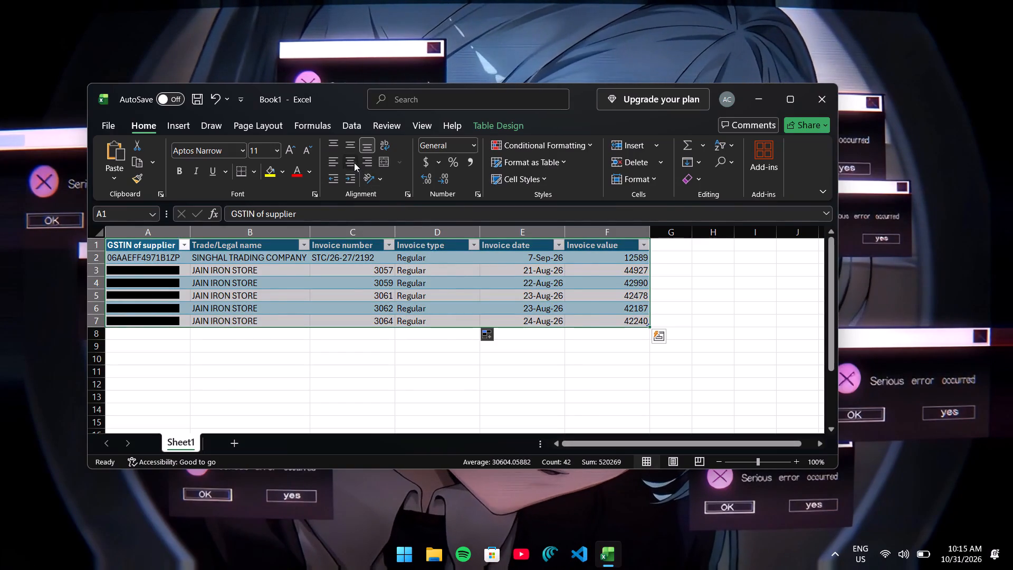
pyautogui.click(435, 384)
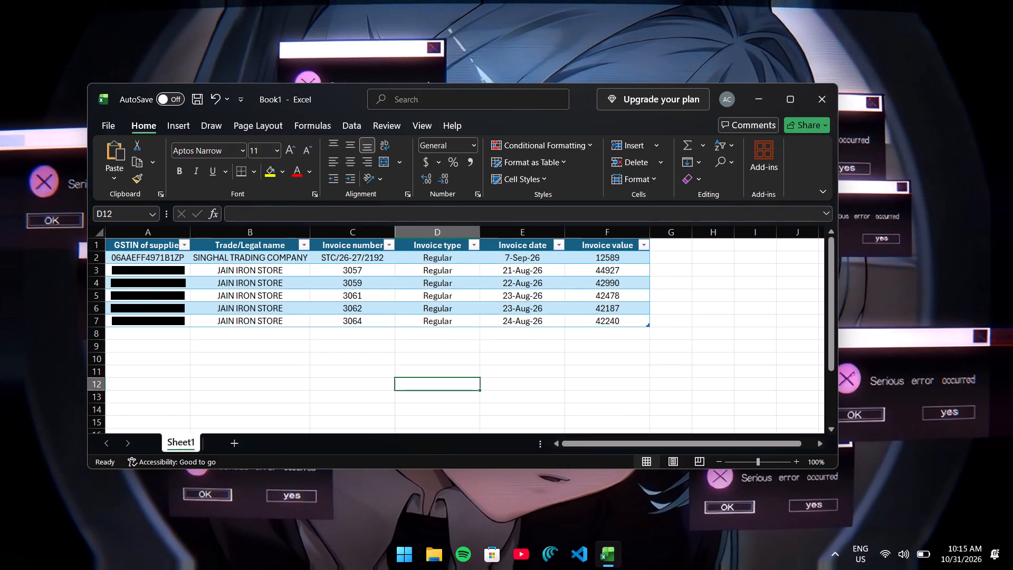
# Extend the invoice table down to row 10 across columns A to F.
pyautogui.moveTo(649, 326); pyautogui.dragTo(651, 361)
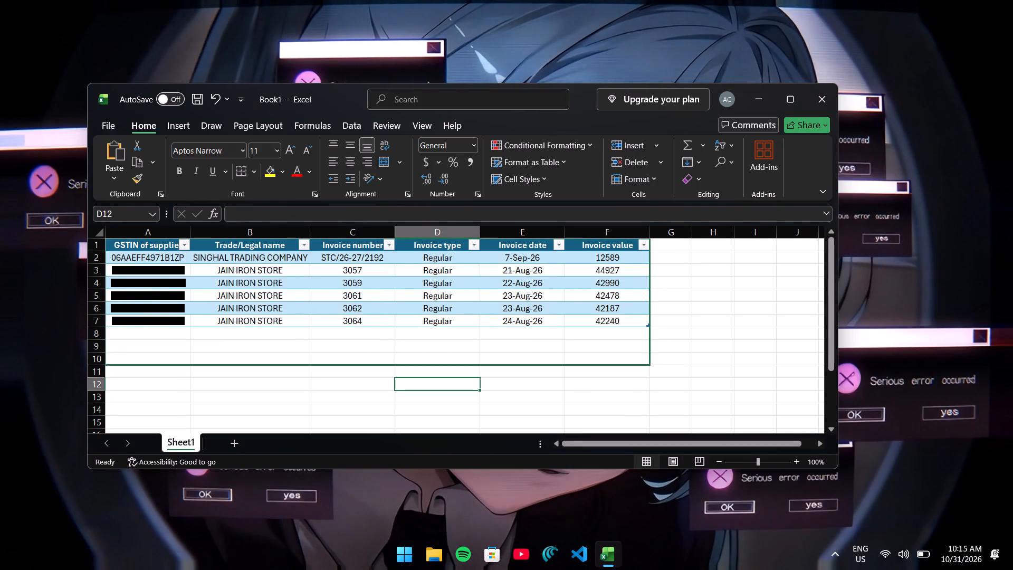
pyautogui.moveTo(651, 361); pyautogui.dragTo(651, 362)
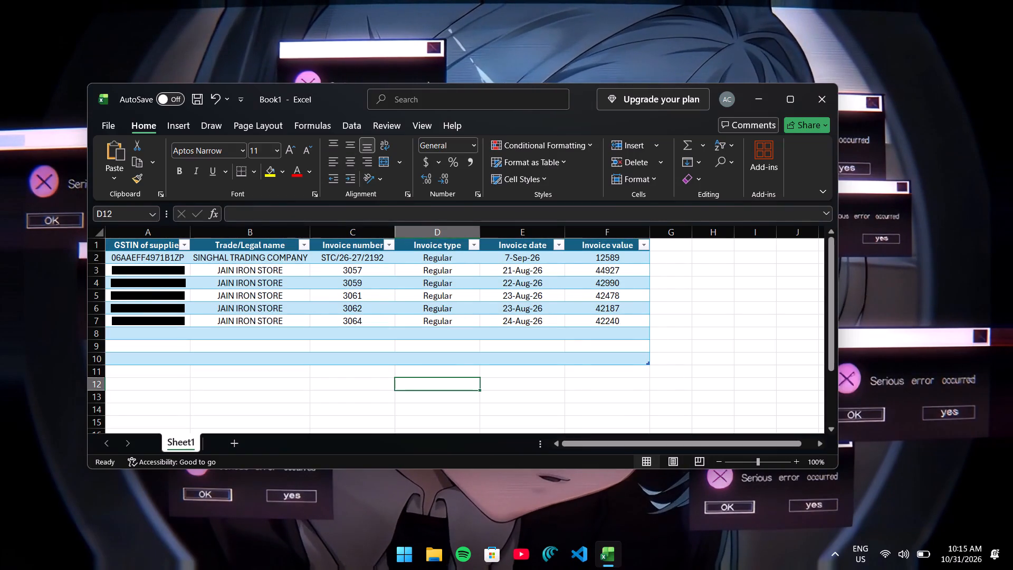
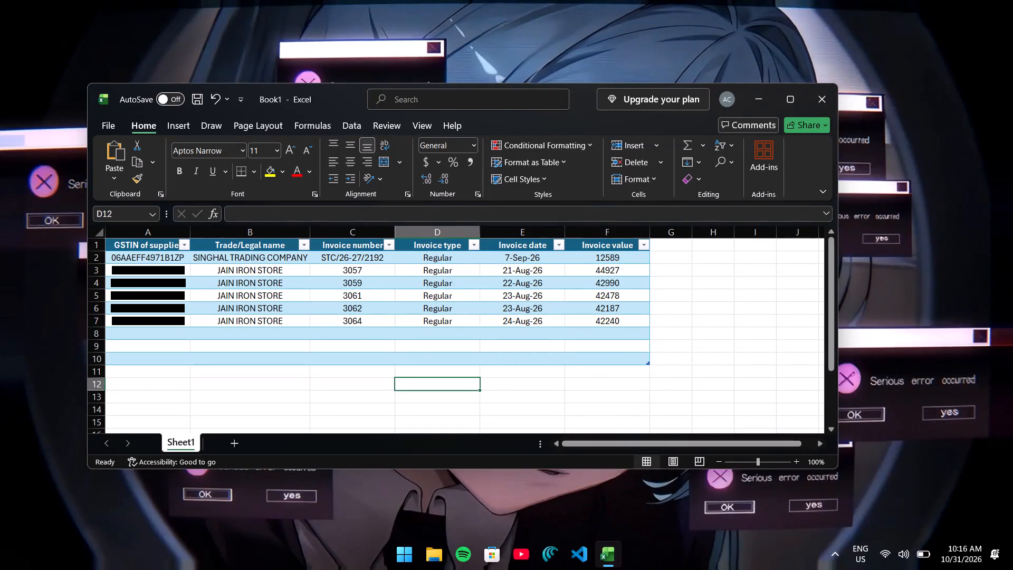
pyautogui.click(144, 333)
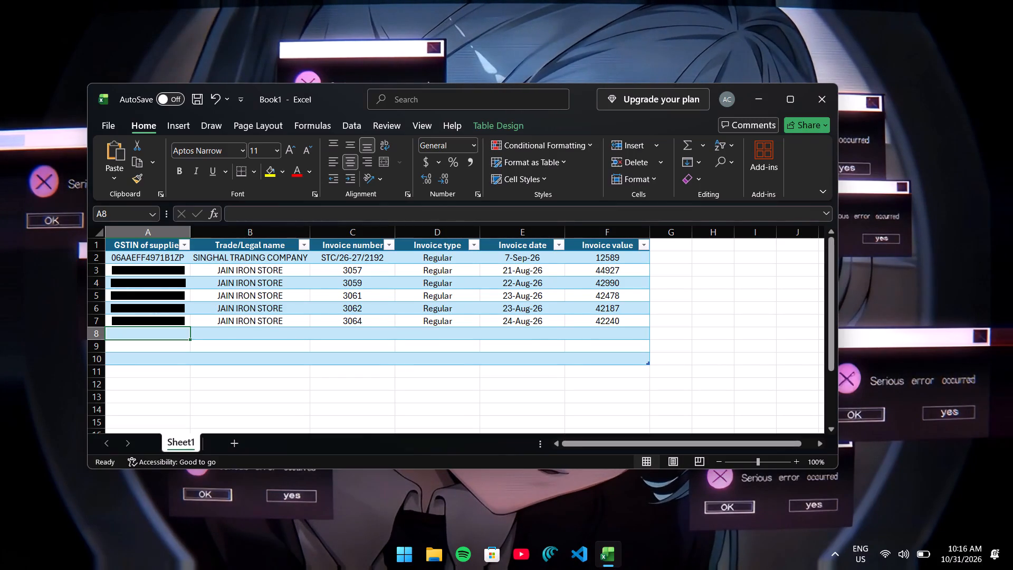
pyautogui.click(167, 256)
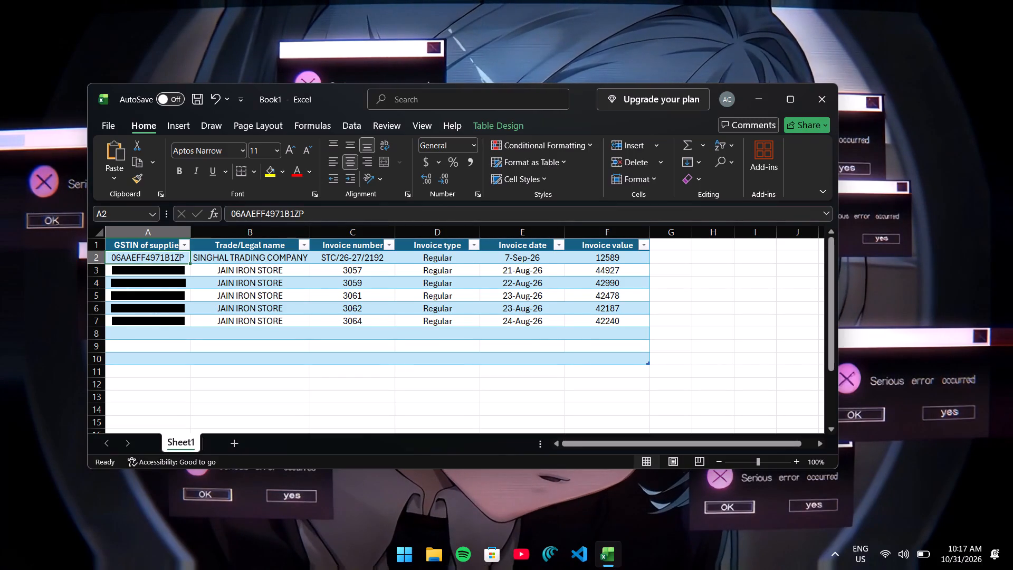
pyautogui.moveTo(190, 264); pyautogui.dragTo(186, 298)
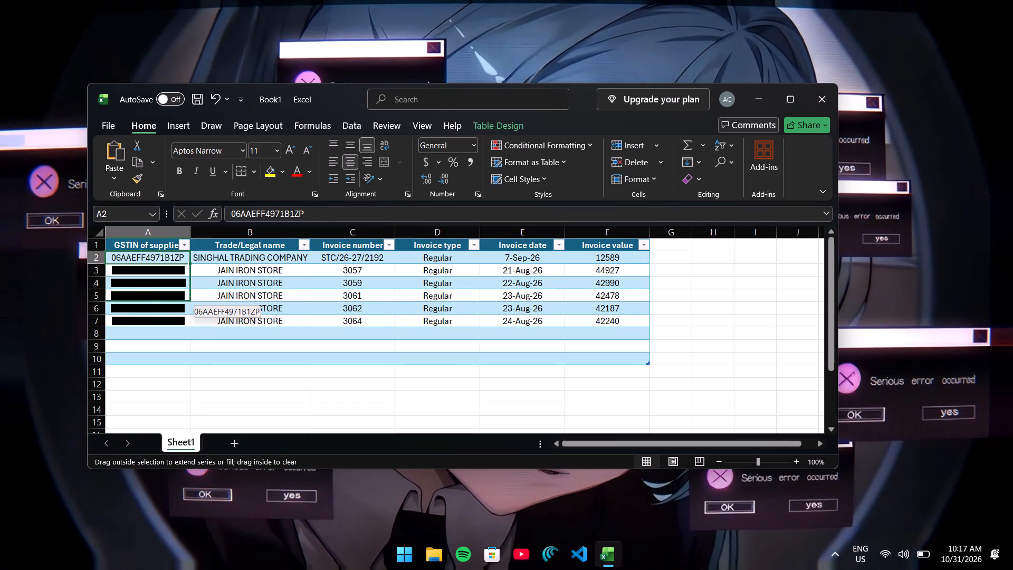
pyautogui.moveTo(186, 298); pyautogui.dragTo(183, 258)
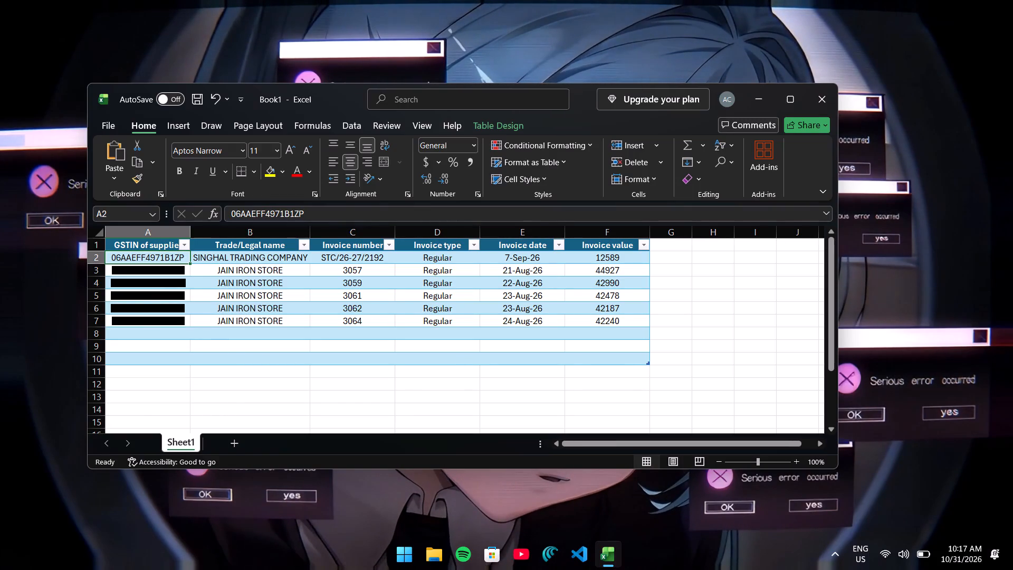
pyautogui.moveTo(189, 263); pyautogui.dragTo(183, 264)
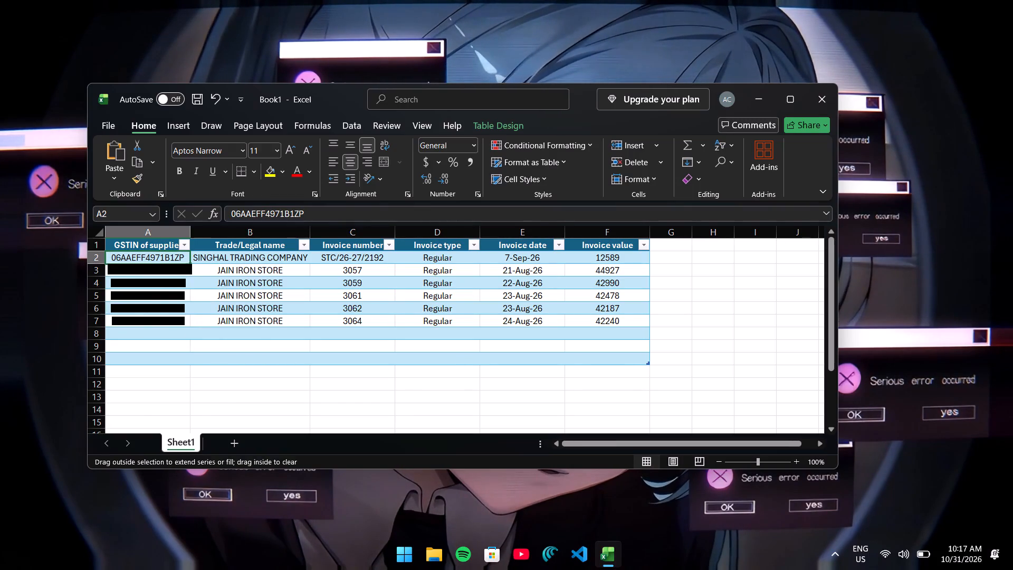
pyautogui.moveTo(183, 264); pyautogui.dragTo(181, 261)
# Copy Singhal Trading Company's GSTIN from cell A2 into cell A8.
pyautogui.click(181, 261)
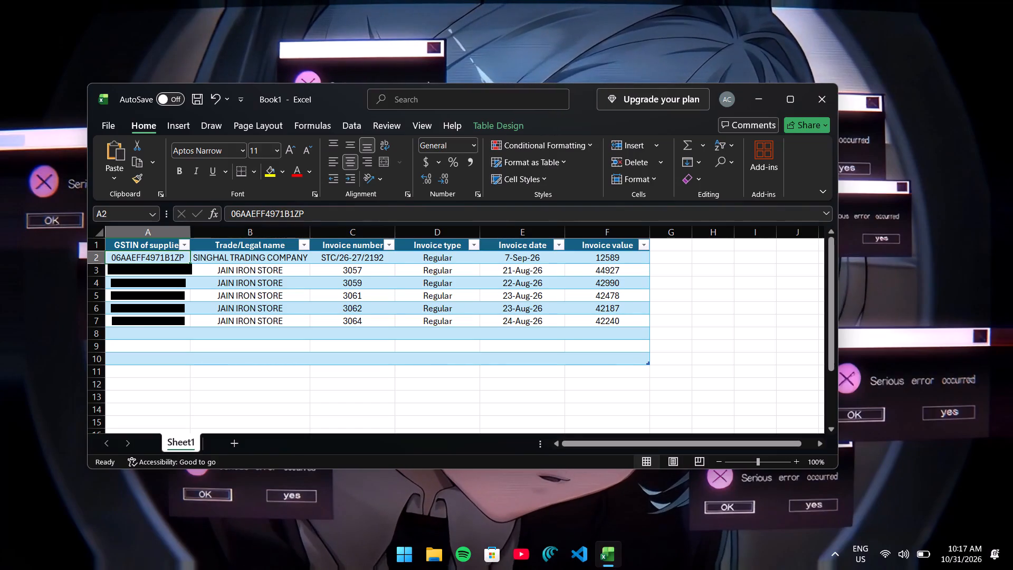
pyautogui.click(255, 212)
pyautogui.click(255, 212)
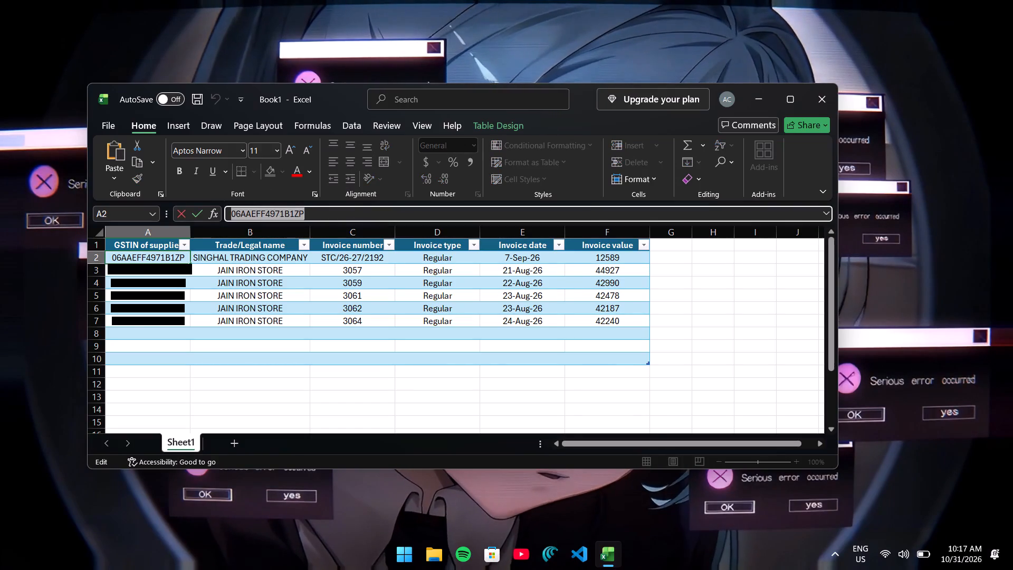
pyautogui.hotkey('ctrl', 'c')
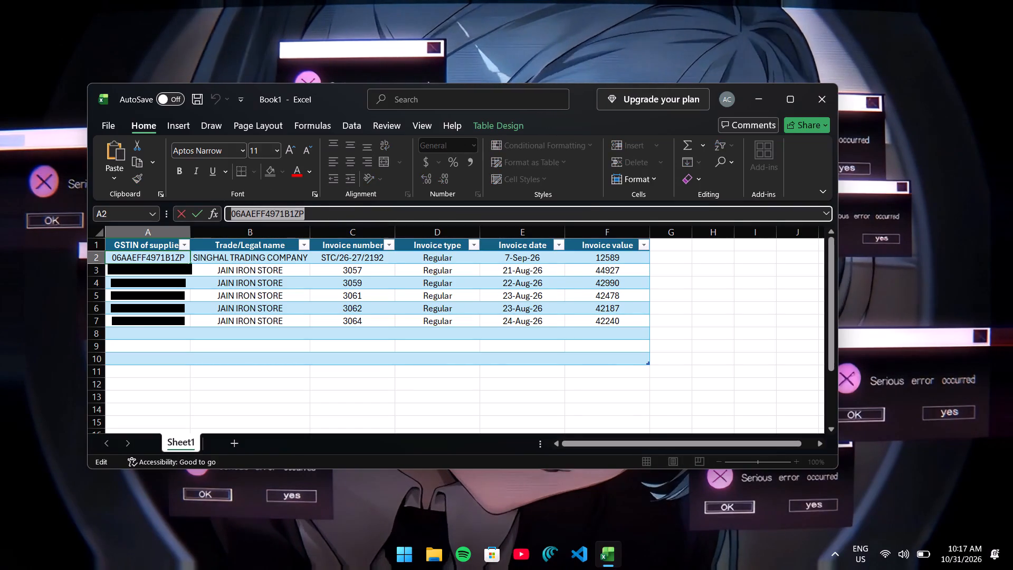
pyautogui.click(177, 332)
pyautogui.hotkey('ctrl', 'v')
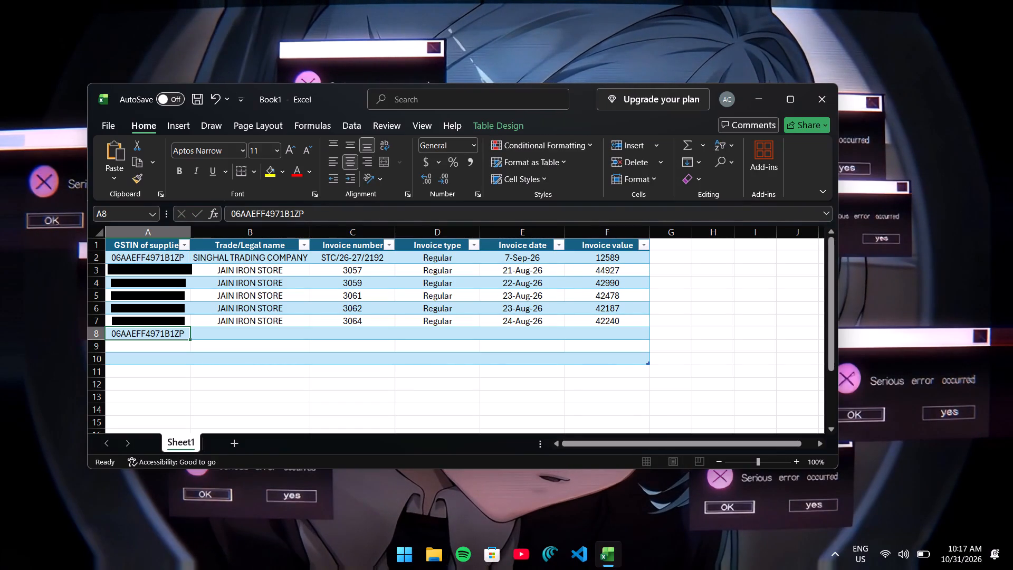
# Copy the trade name SINGHAL TRADING COMPANY from cell B2 into cell B8.
pyautogui.click(259, 257)
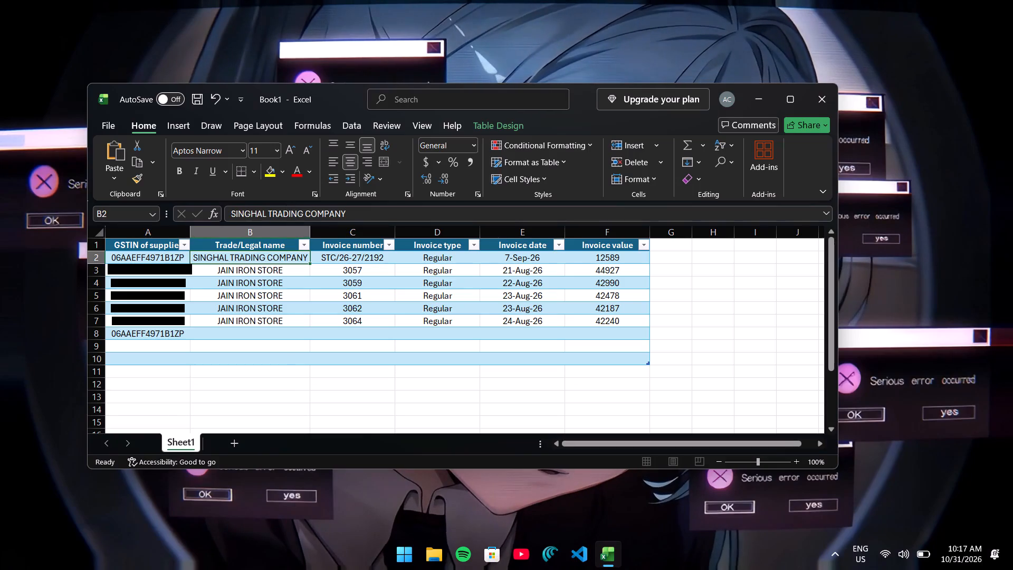
pyautogui.doubleClick(286, 209)
pyautogui.click(286, 209)
pyautogui.hotkey('ctrl', 'c')
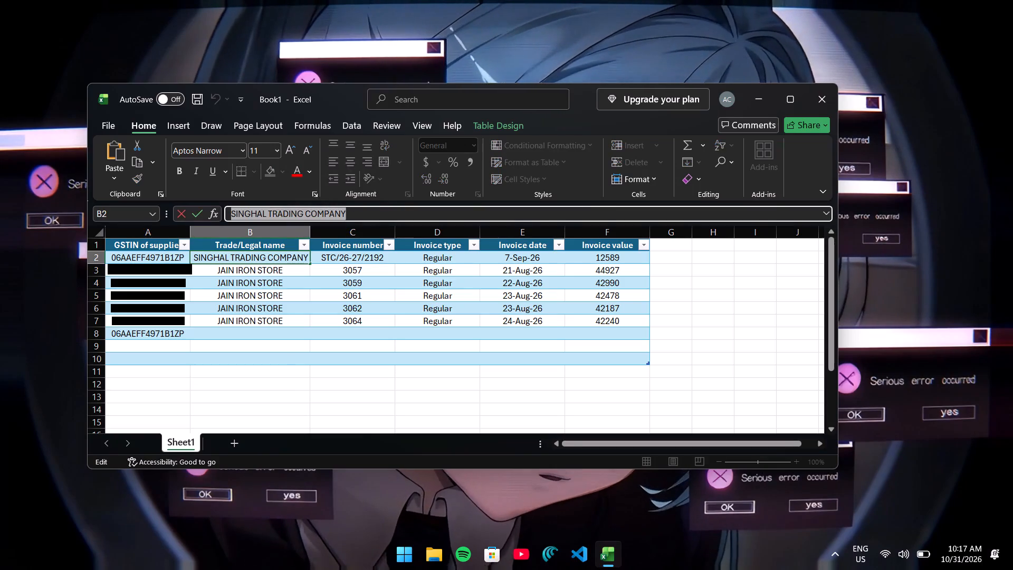
pyautogui.click(230, 336)
pyautogui.hotkey('ctrl', 'c')
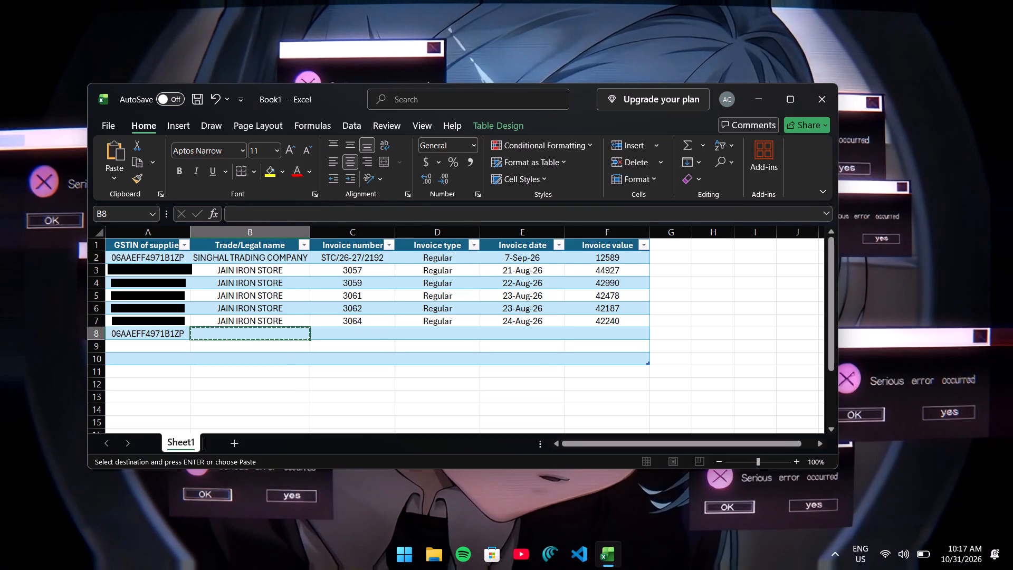
pyautogui.hotkey('ctrl', 'v')
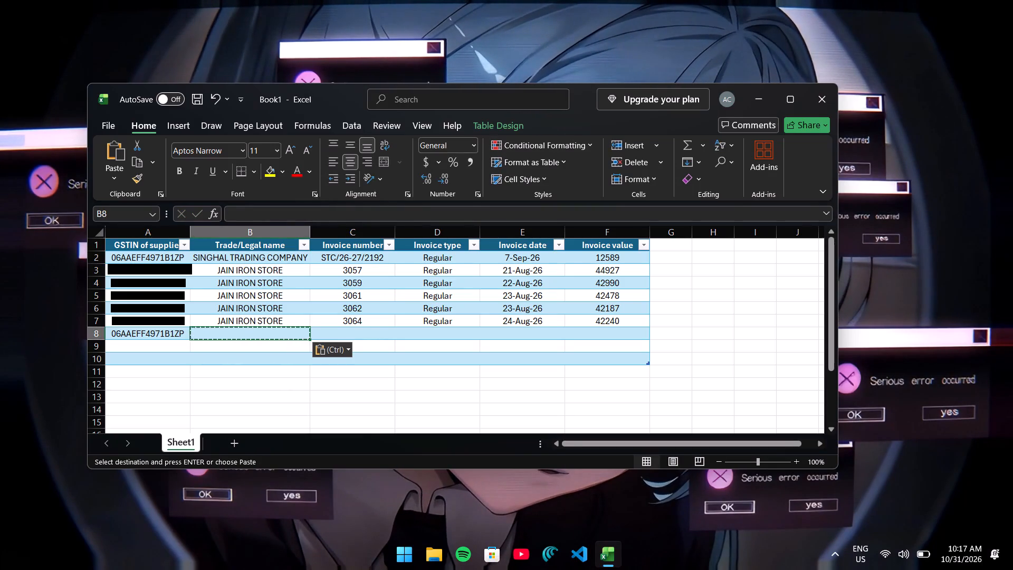
pyautogui.press('super+v')
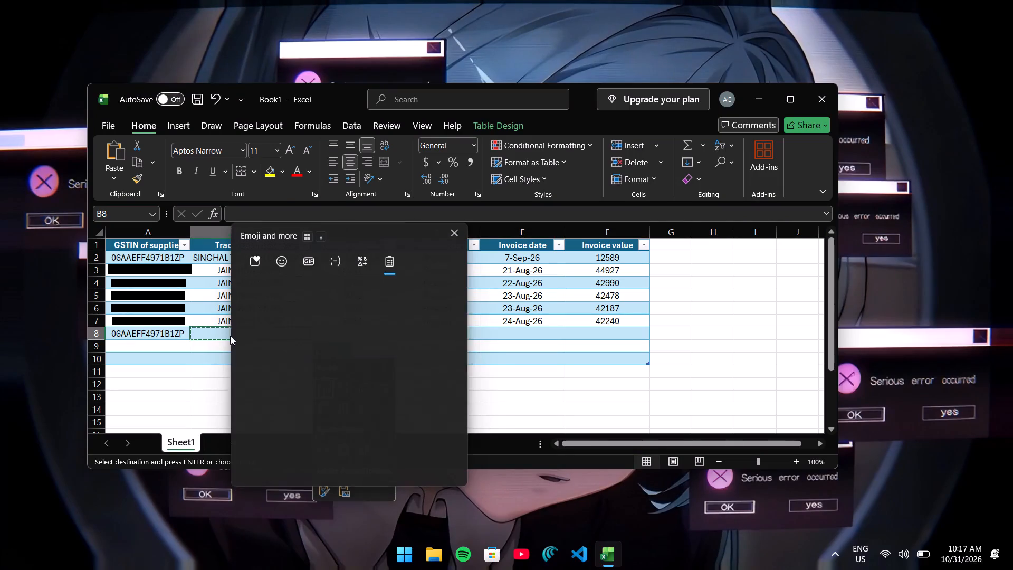
pyautogui.click(301, 379)
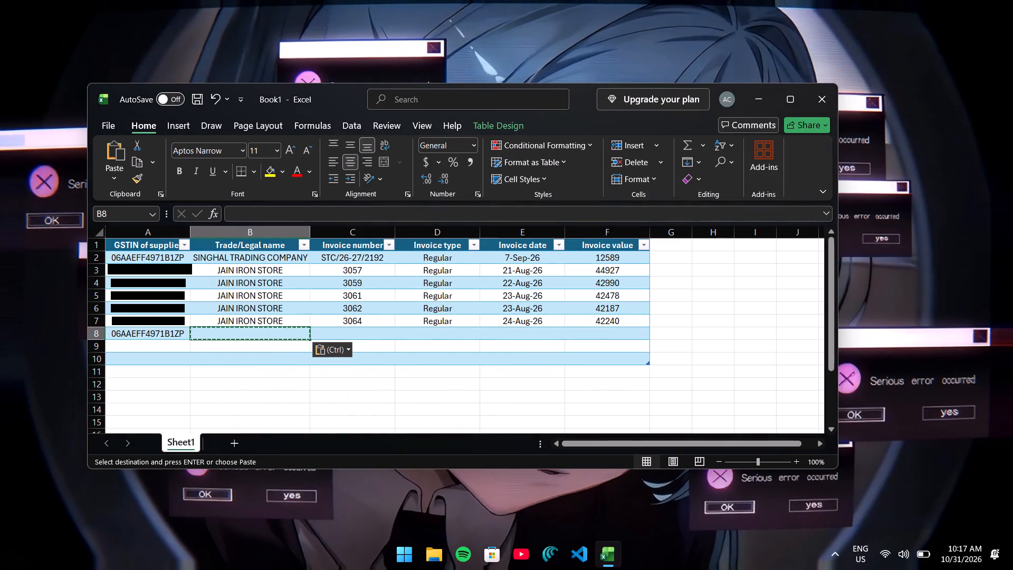
pyautogui.click(280, 340)
pyautogui.doubleClick(269, 333)
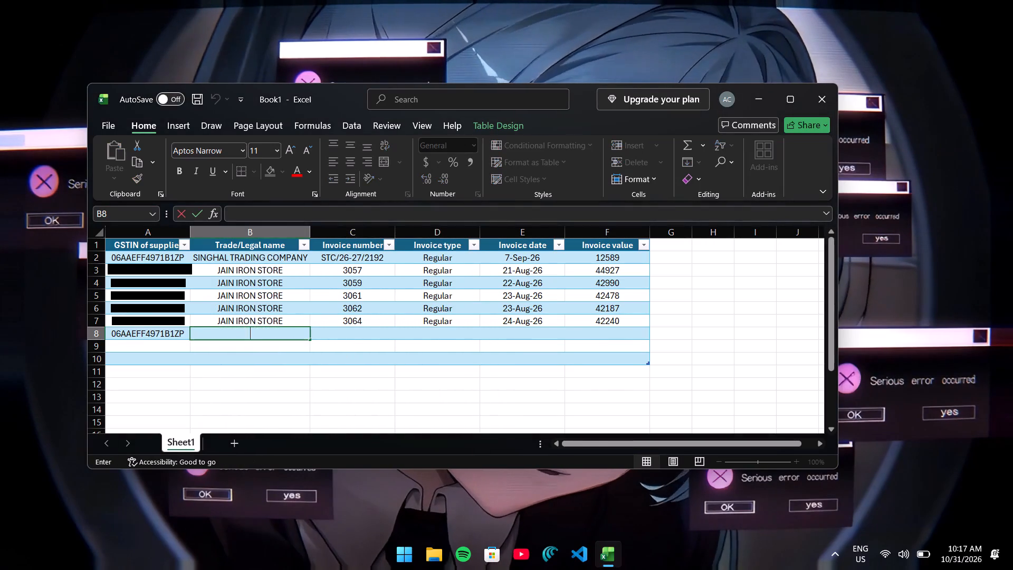
pyautogui.press('super+v')
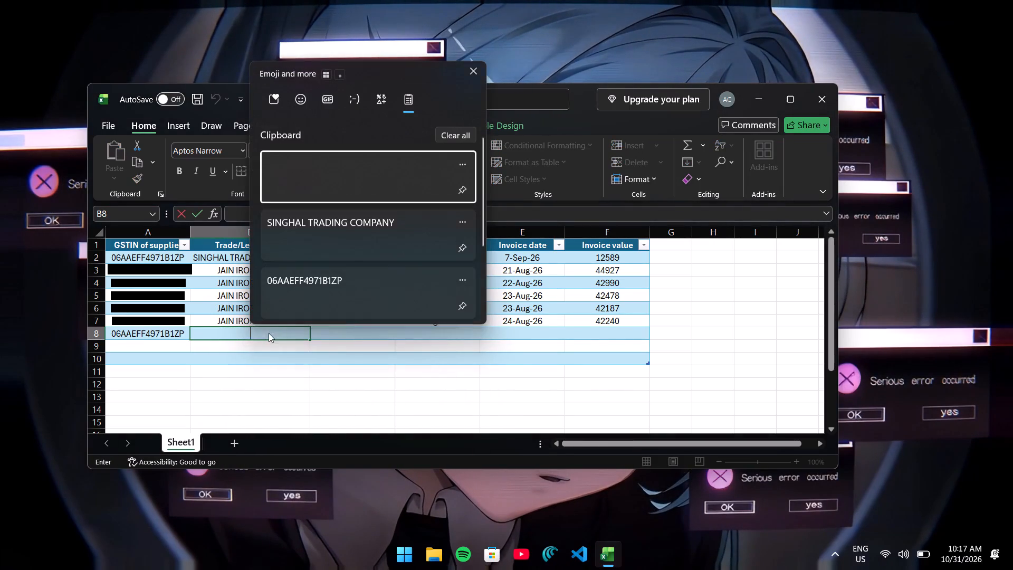
pyautogui.click(328, 236)
pyautogui.hotkey('ctrl', 'v')
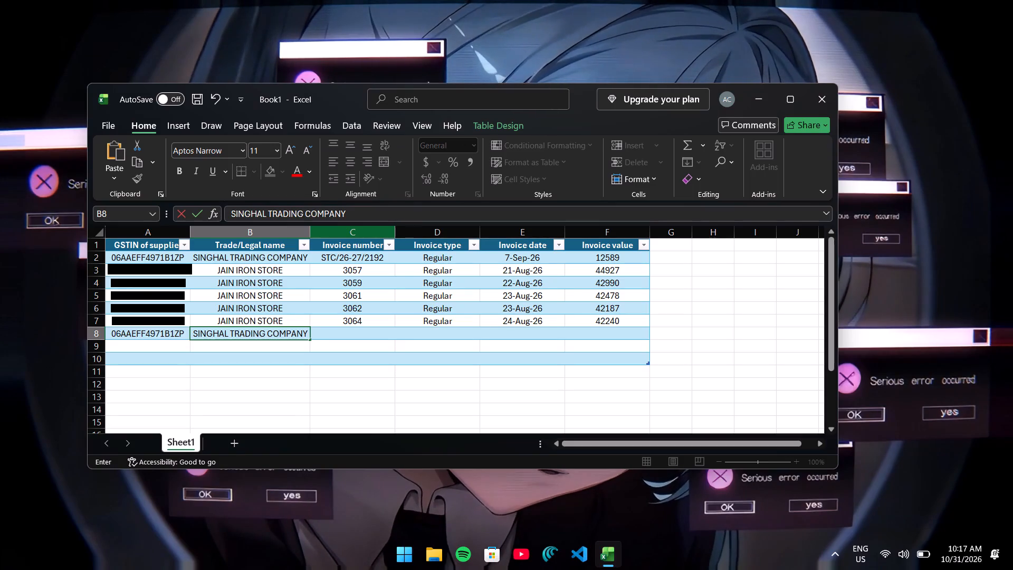
# Enter the invoice number STC/26-27/1687 for Singhal Trading Company in cell C8.
pyautogui.click(326, 332)
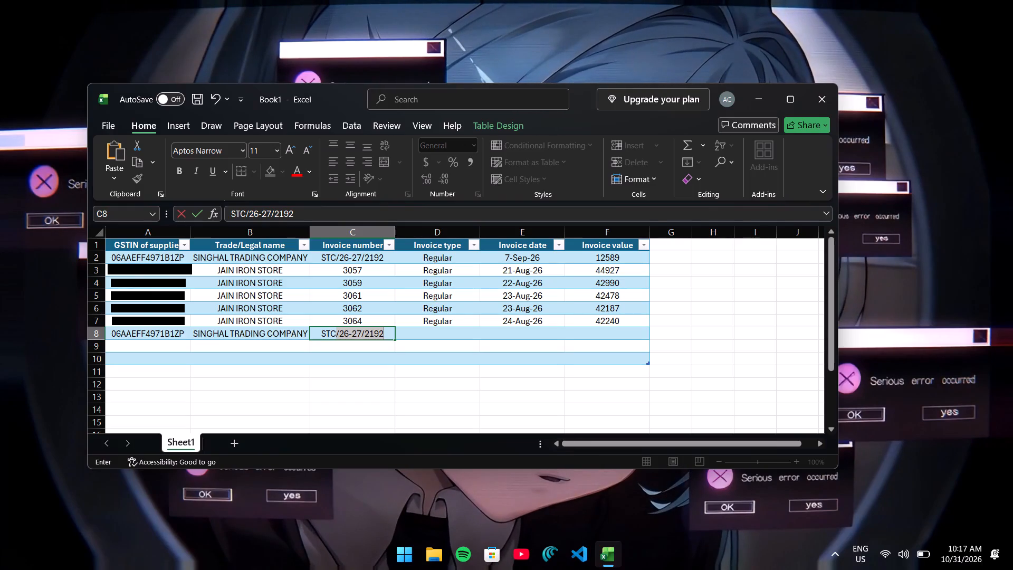
pyautogui.press('/')
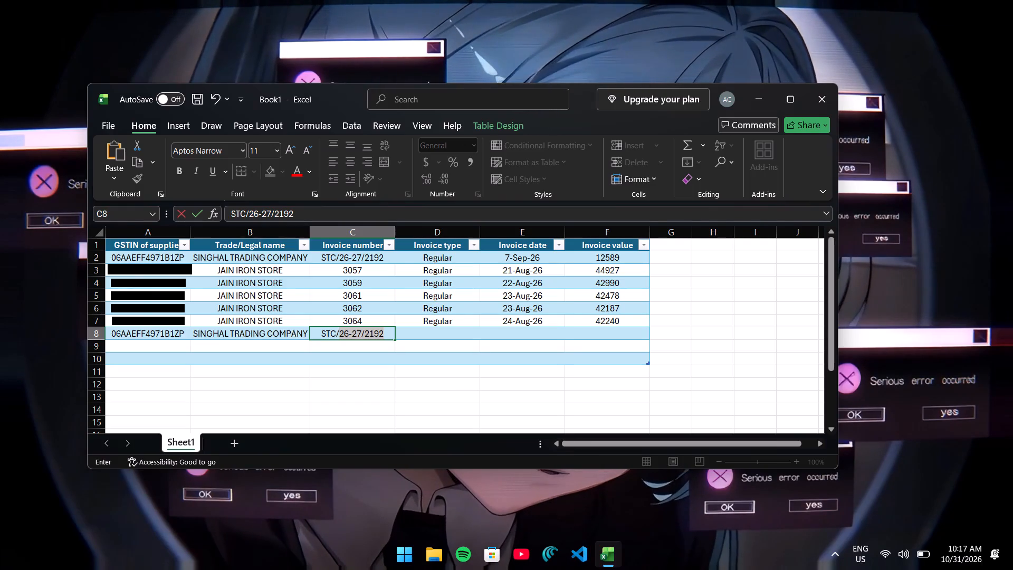
pyautogui.write('26')
pyautogui.write('-27/')
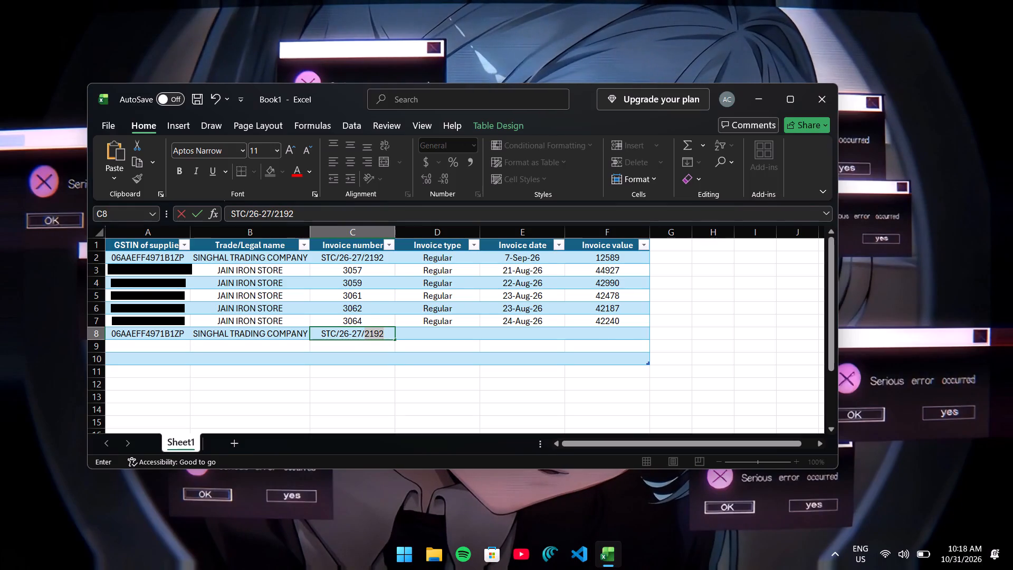
pyautogui.press('1')
pyautogui.write('687')
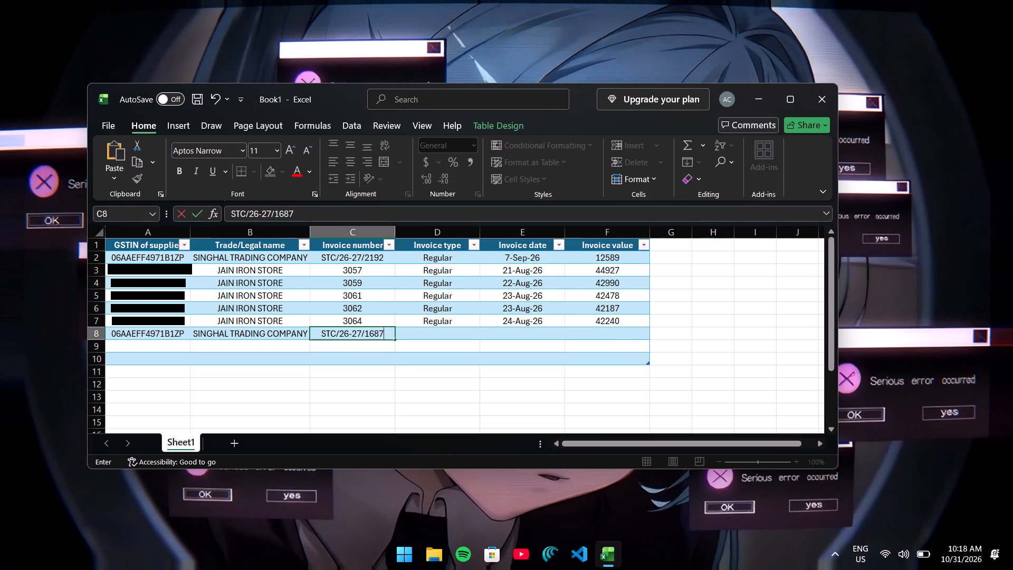
pyautogui.press('Right')
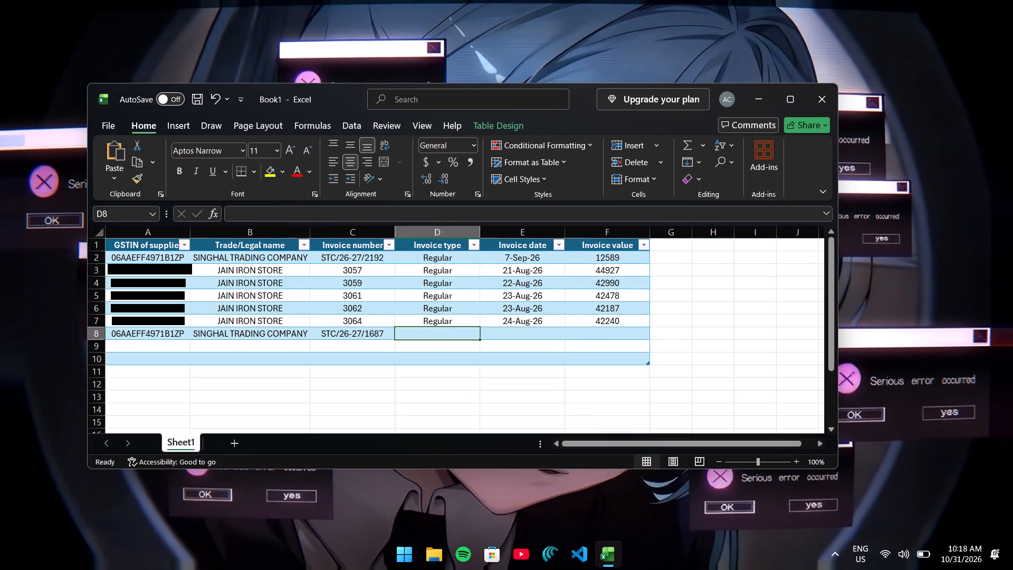
# Enter Regular as the invoice type for invoice STC/26-27/1687 in cell D8.
pyautogui.press('Right')
pyautogui.press('Left')
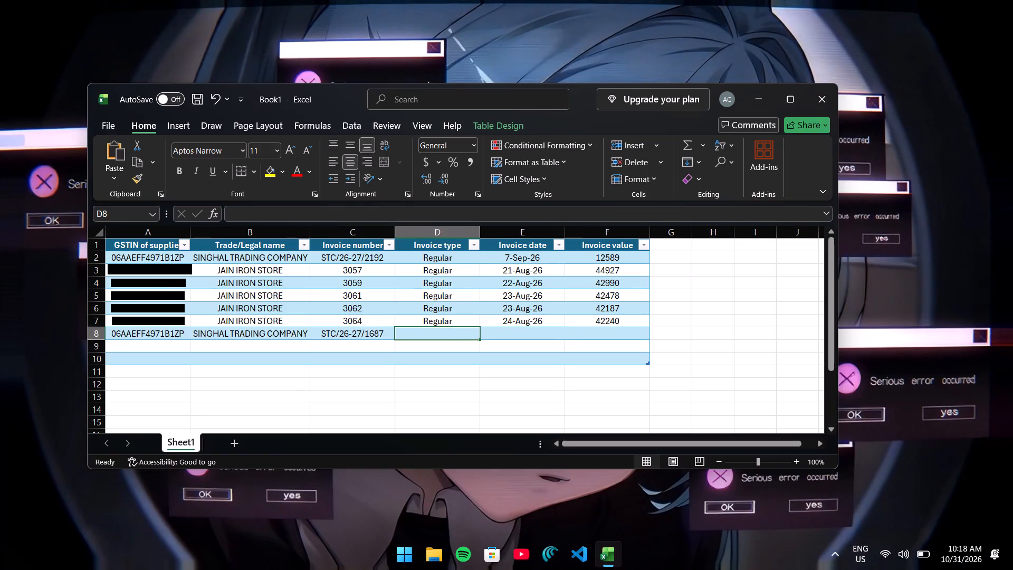
pyautogui.write('egular')
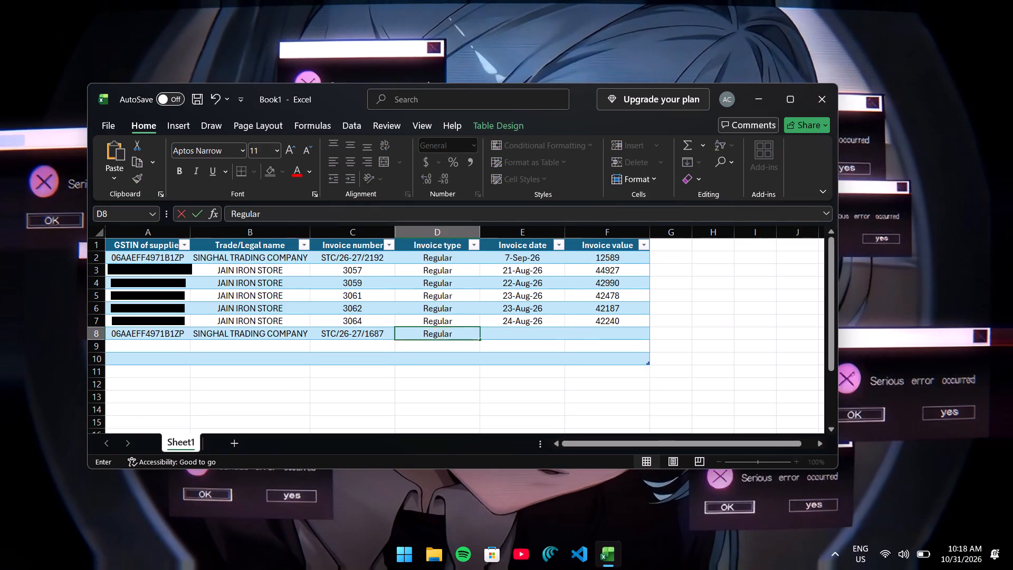
pyautogui.press('Right')
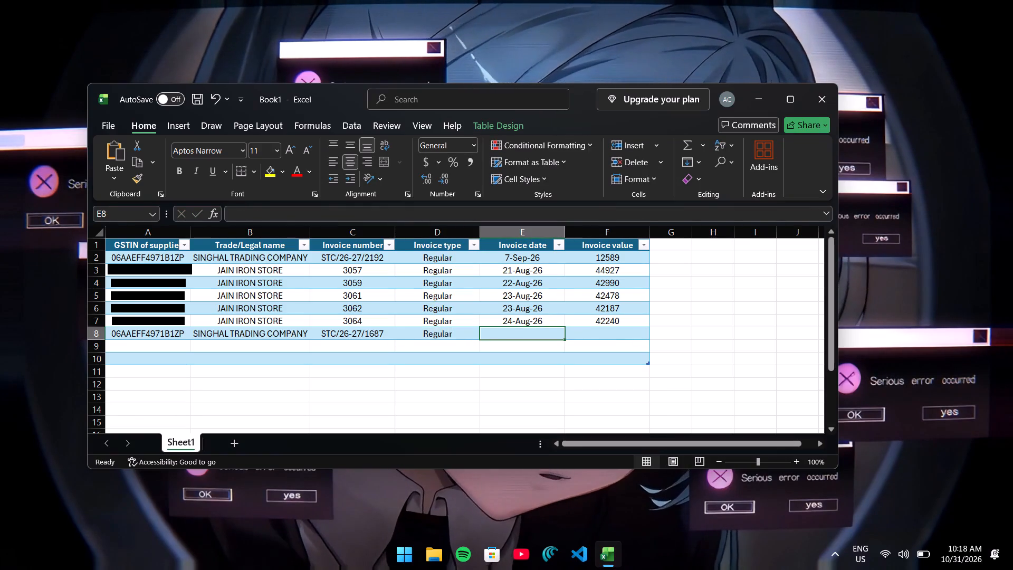
# Enter the invoice date 5-Aug-26 for invoice STC/26-27/1687 in cell E8.
pyautogui.write('5-Aug-')
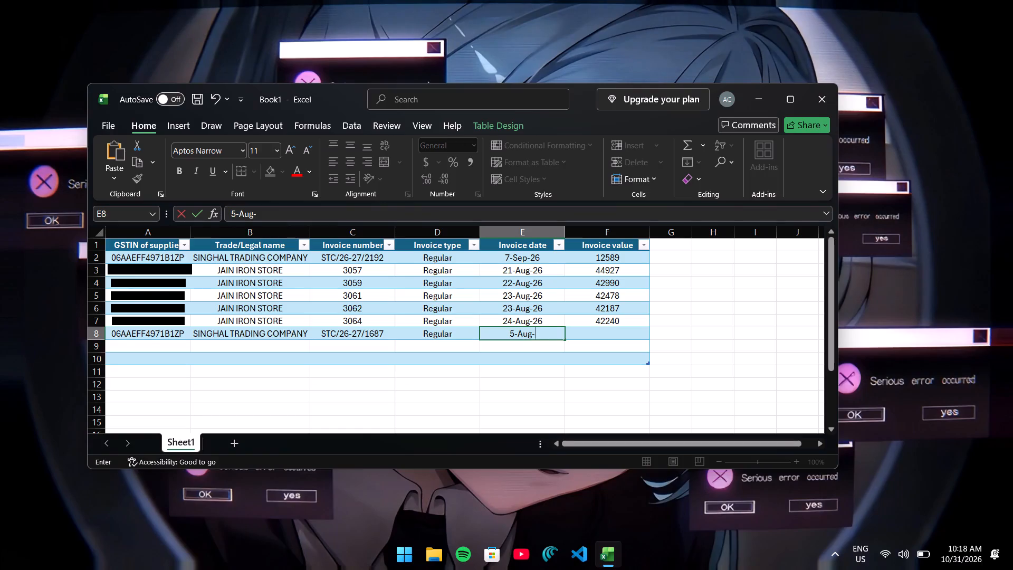
pyautogui.write('26')
pyautogui.press('Right')
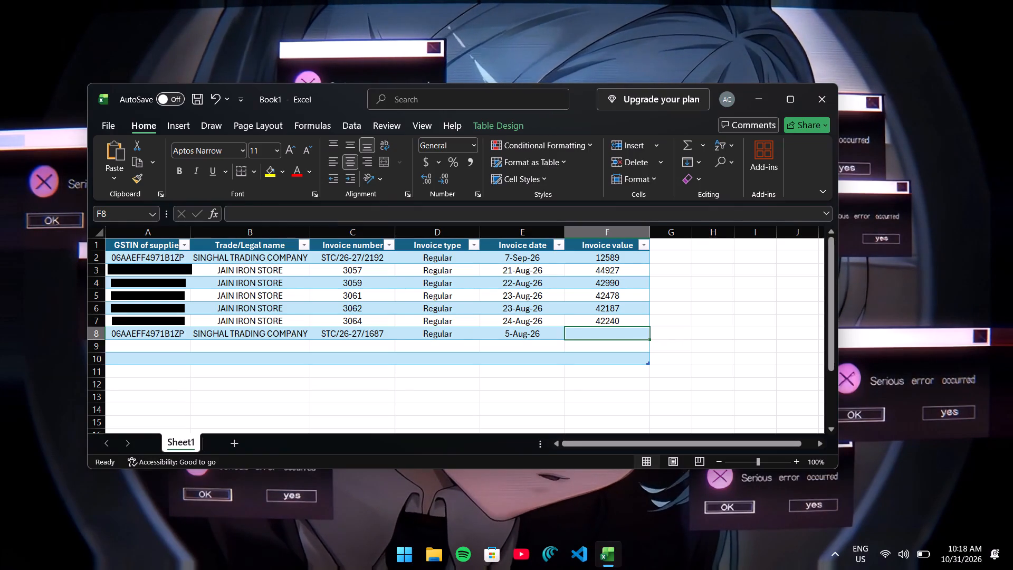
# Enter the invoice value 43,780 for invoice STC/26-27/1687 in cell F8, without decimals.
pyautogui.write('43')
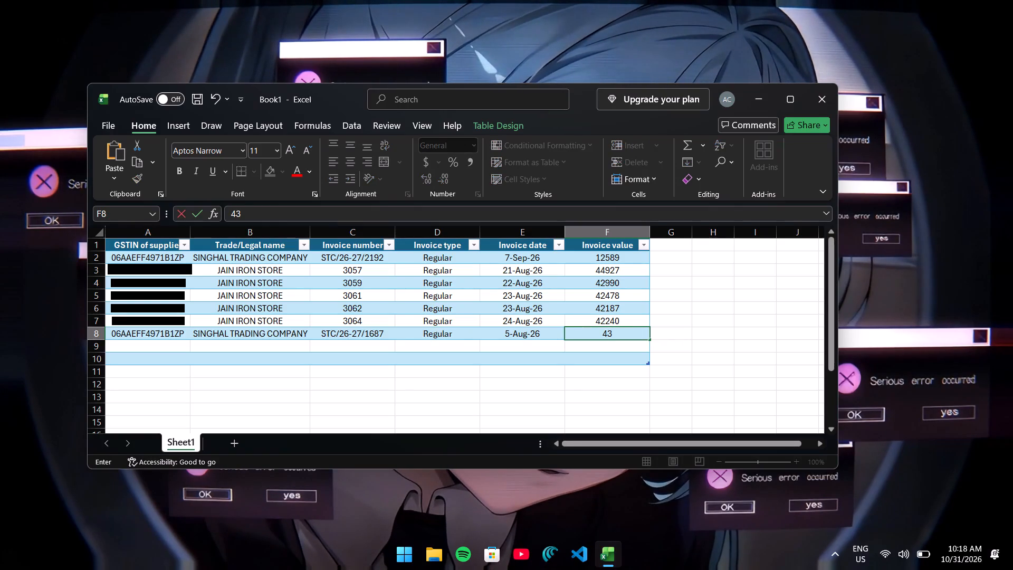
pyautogui.write(',780')
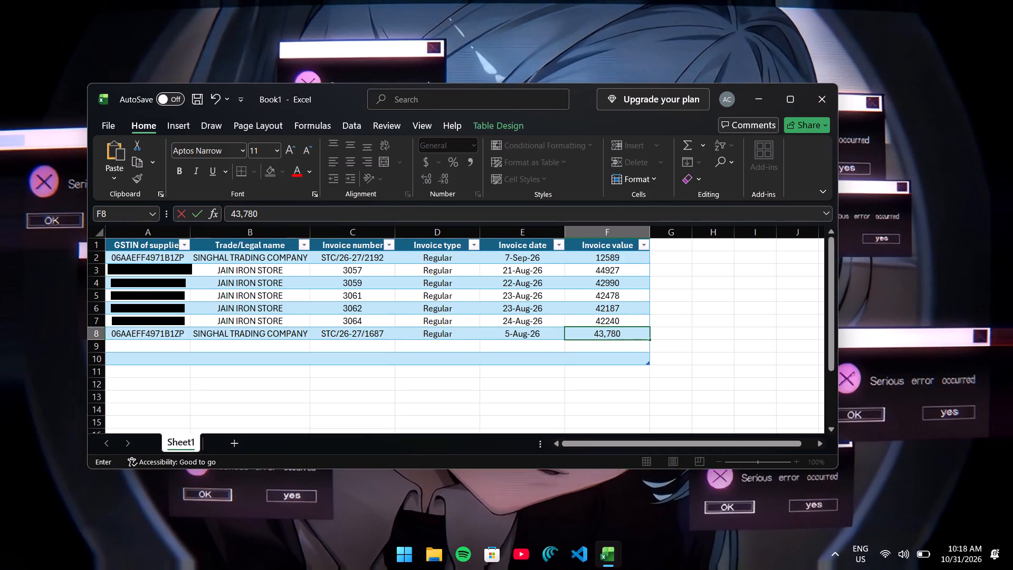
pyautogui.write('.40')
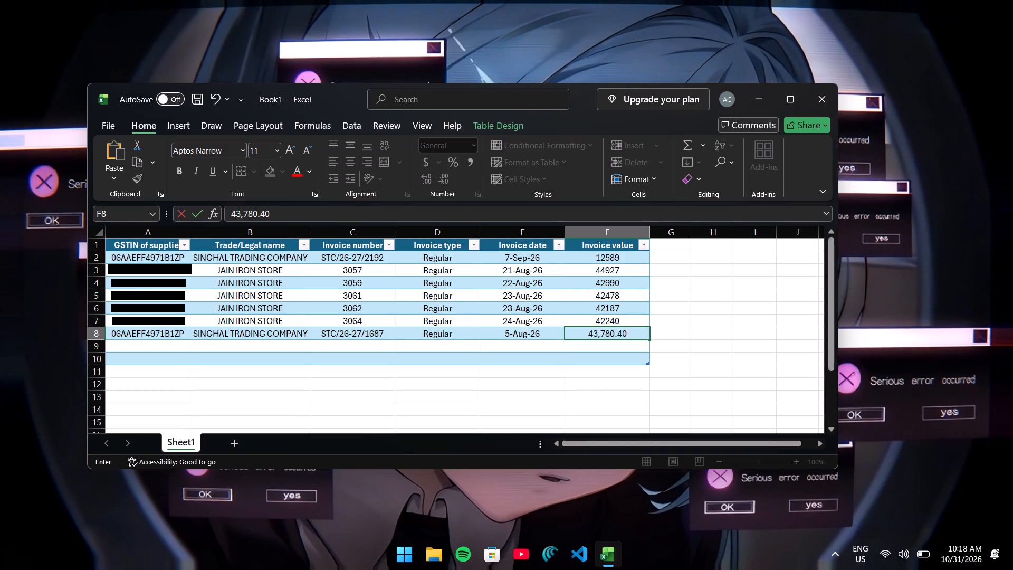
pyautogui.press('BackSpace')
pyautogui.press('BackSpace')
pyautogui.press('BackSpace')
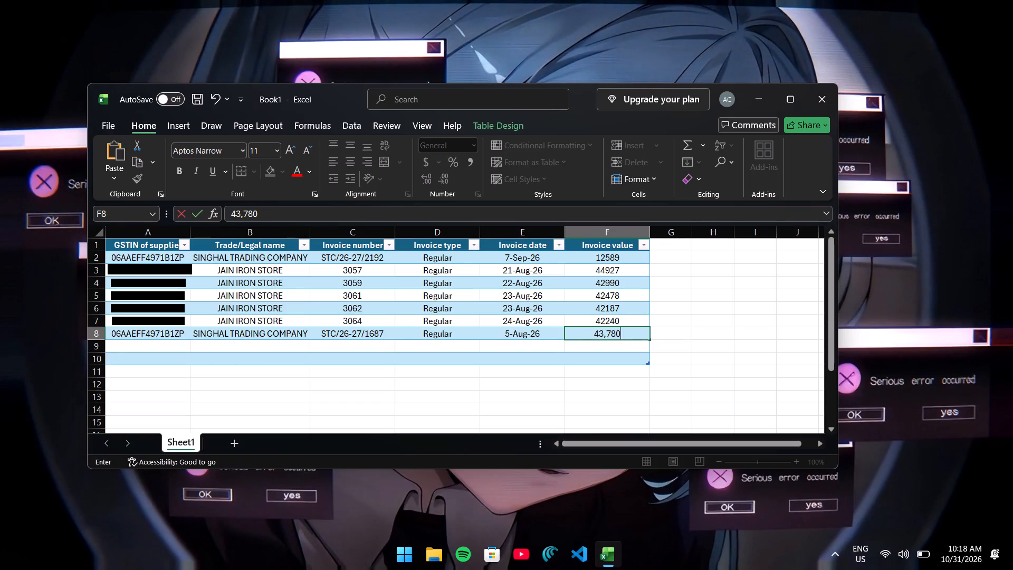
pyautogui.press('Down')
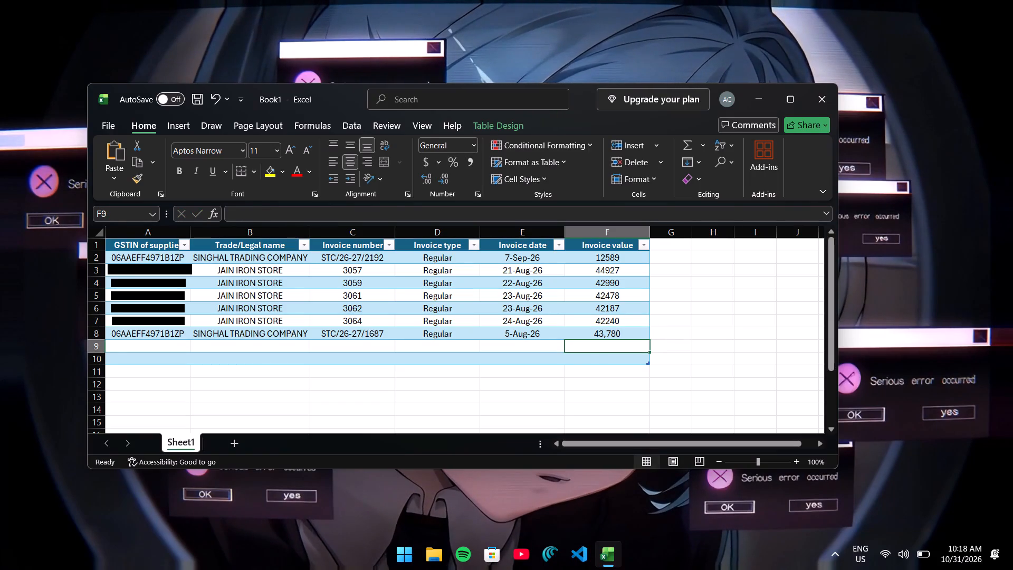
pyautogui.press('Up')
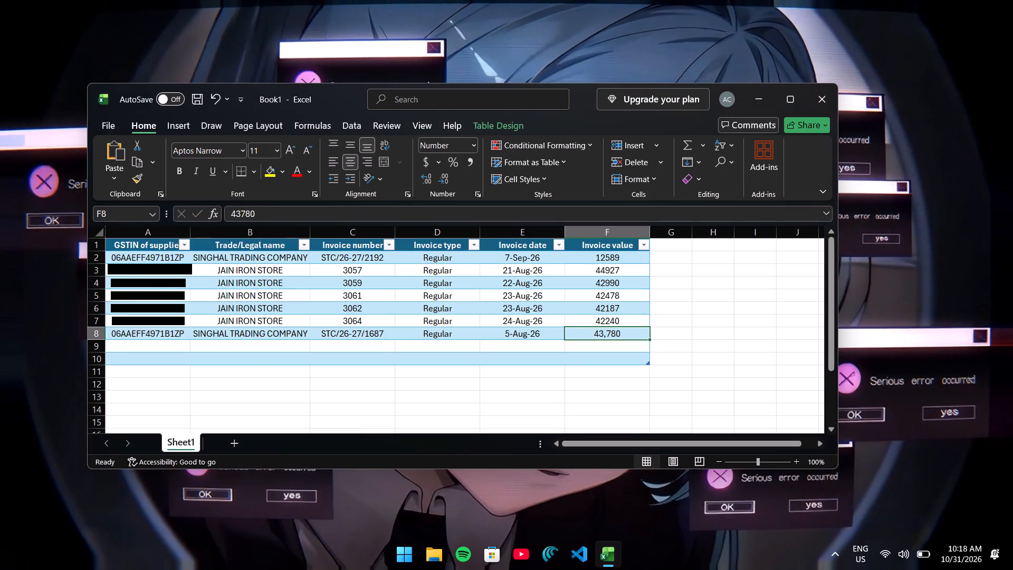
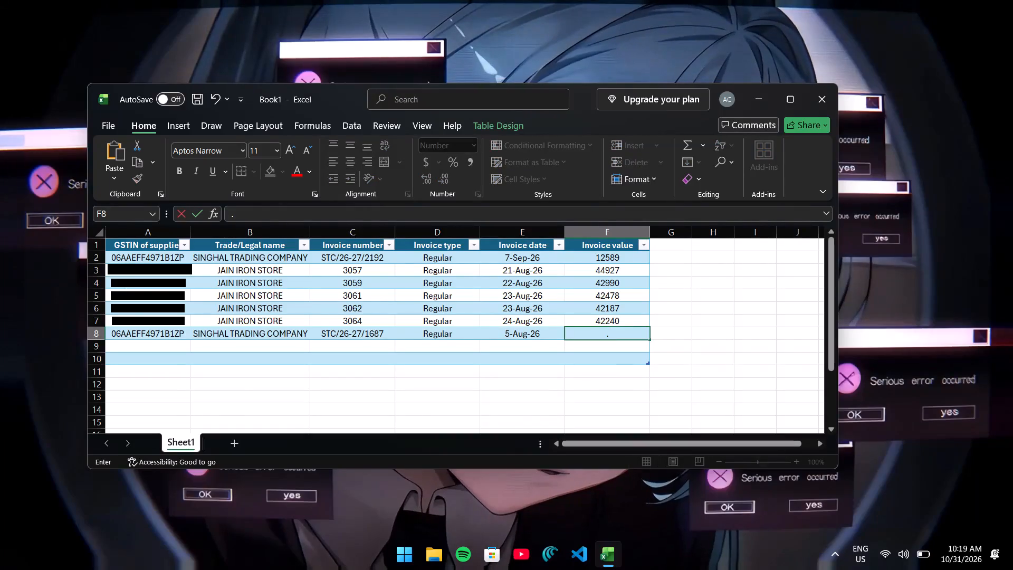
# Enter the invoice value 43780.40 for invoice STC/26-27/1687 in cell F8.
pyautogui.press('BackSpace')
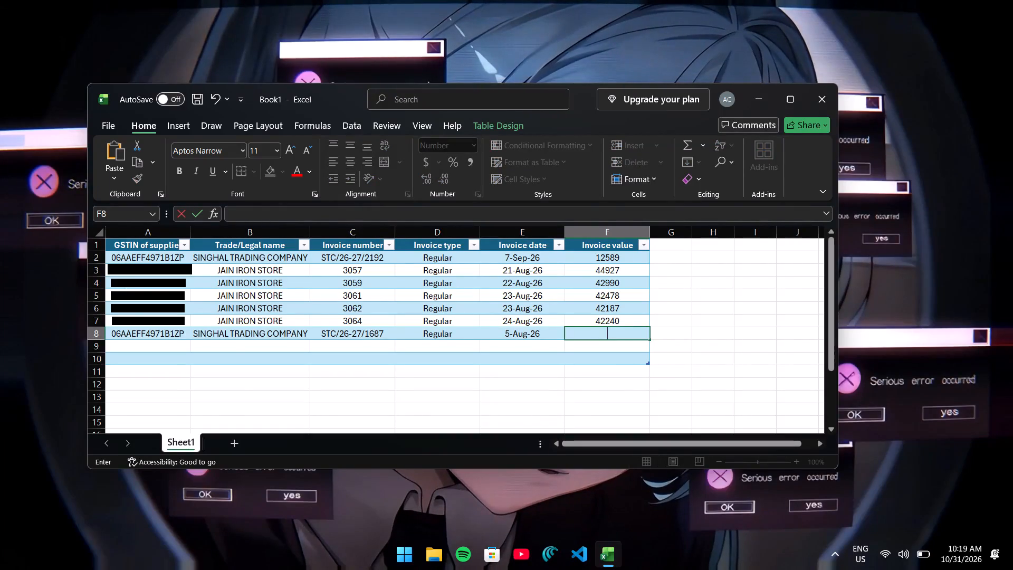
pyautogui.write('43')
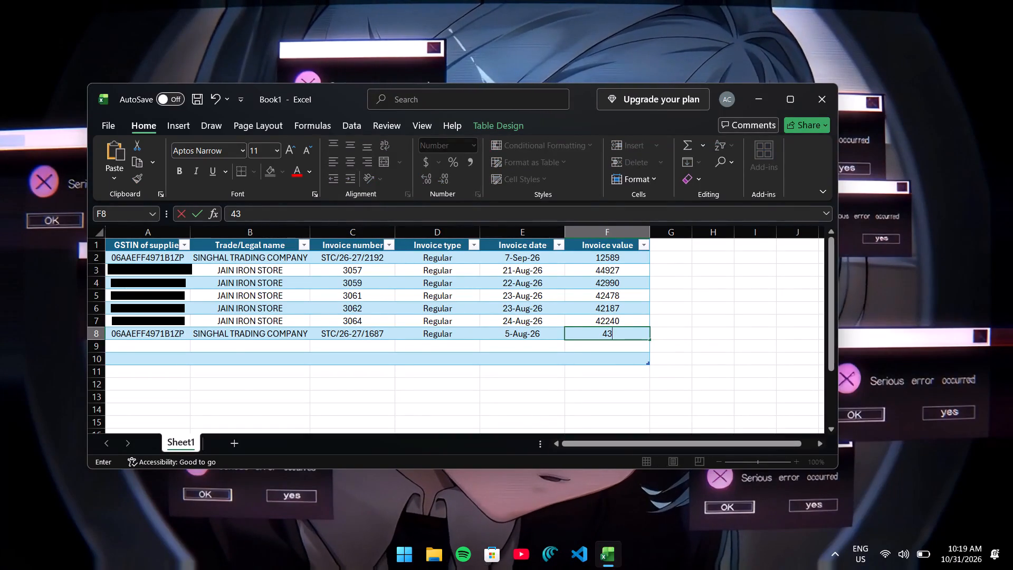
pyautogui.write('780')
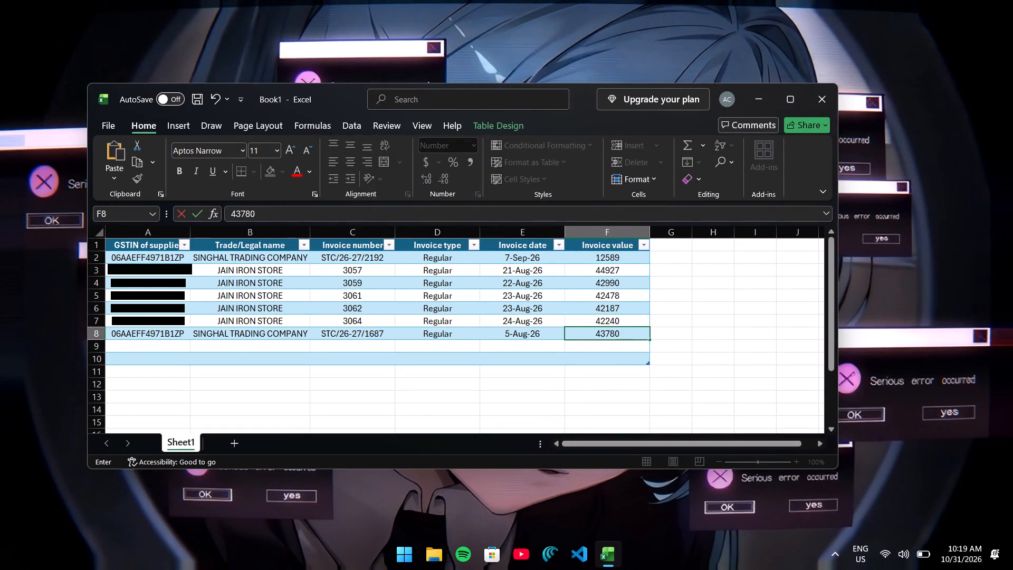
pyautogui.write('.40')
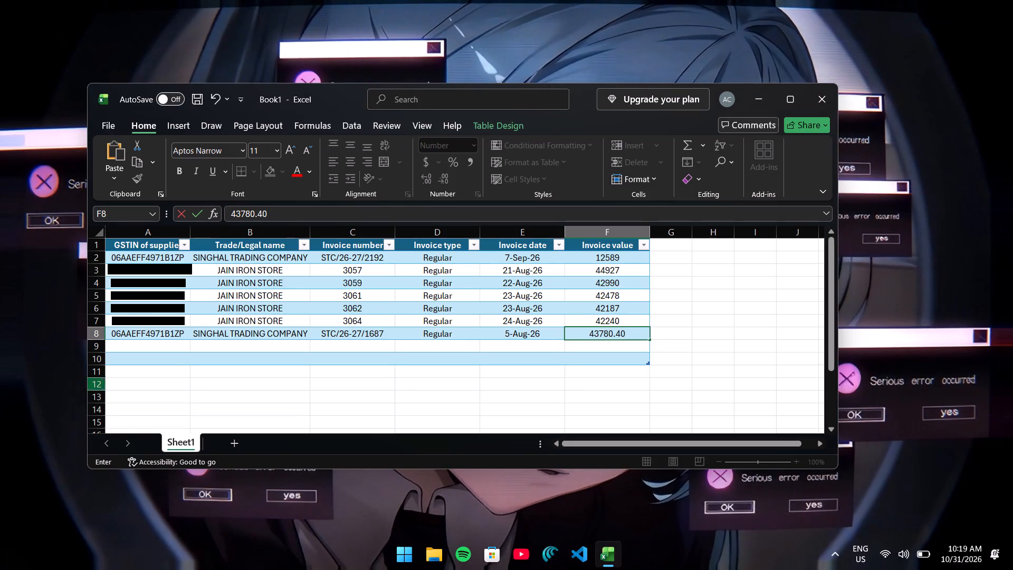
pyautogui.click(134, 348)
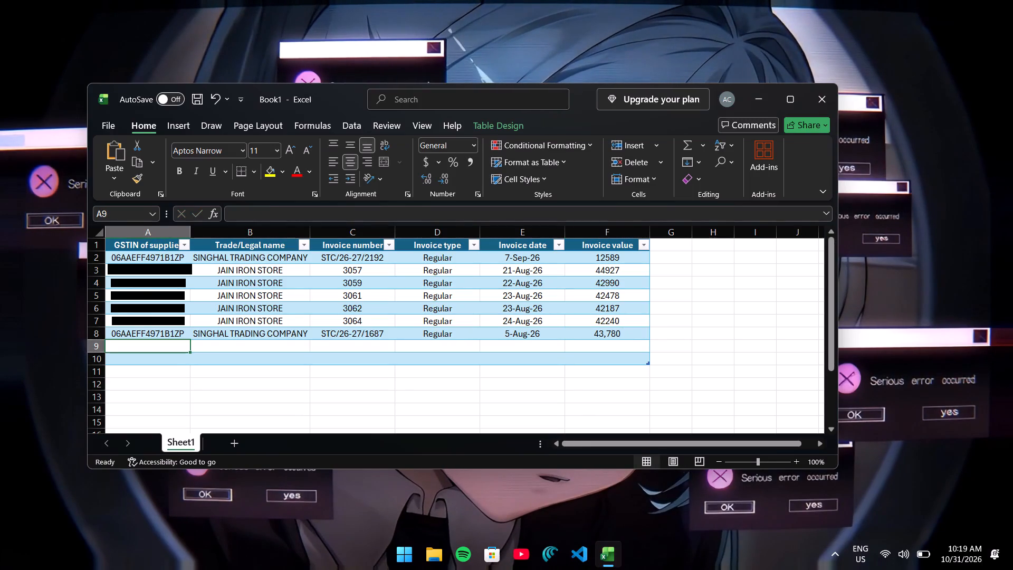
# Format the invoice values in F2:F10 as Currency with the INR symbol and two decimal places.
pyautogui.moveTo(585, 259); pyautogui.dragTo(623, 353)
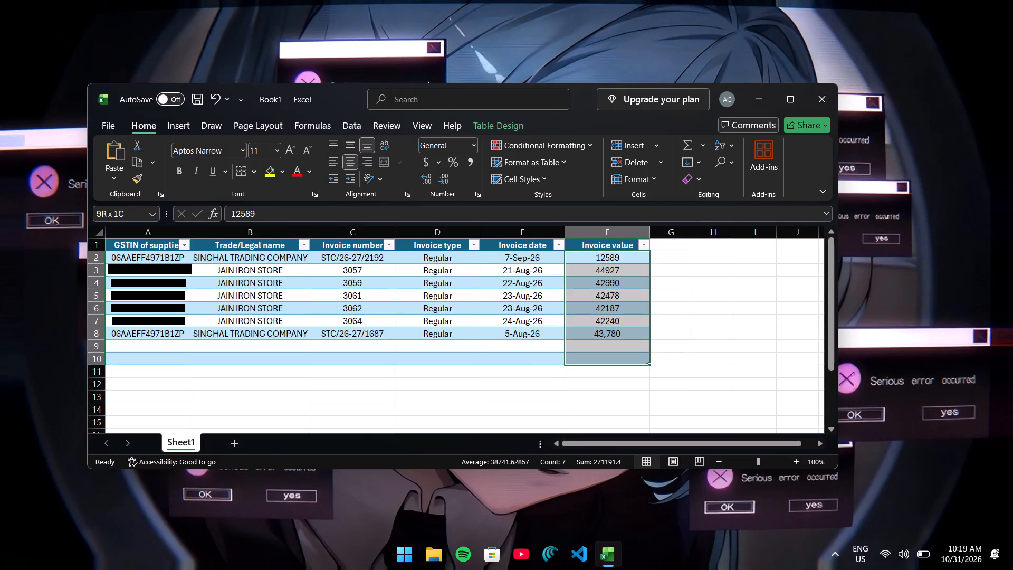
pyautogui.moveTo(623, 353); pyautogui.dragTo(623, 355)
pyautogui.rightClick(623, 355)
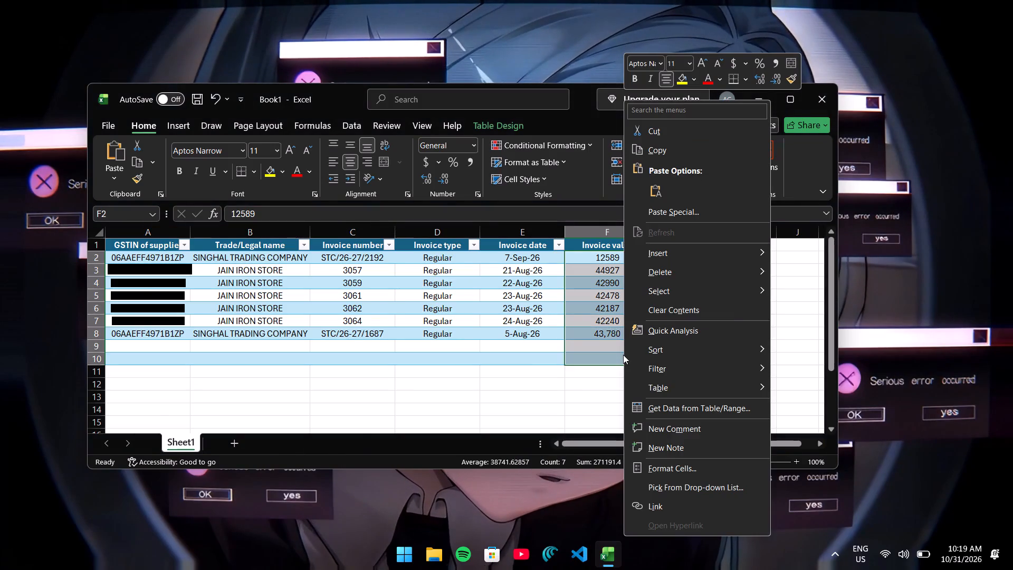
pyautogui.click(684, 474)
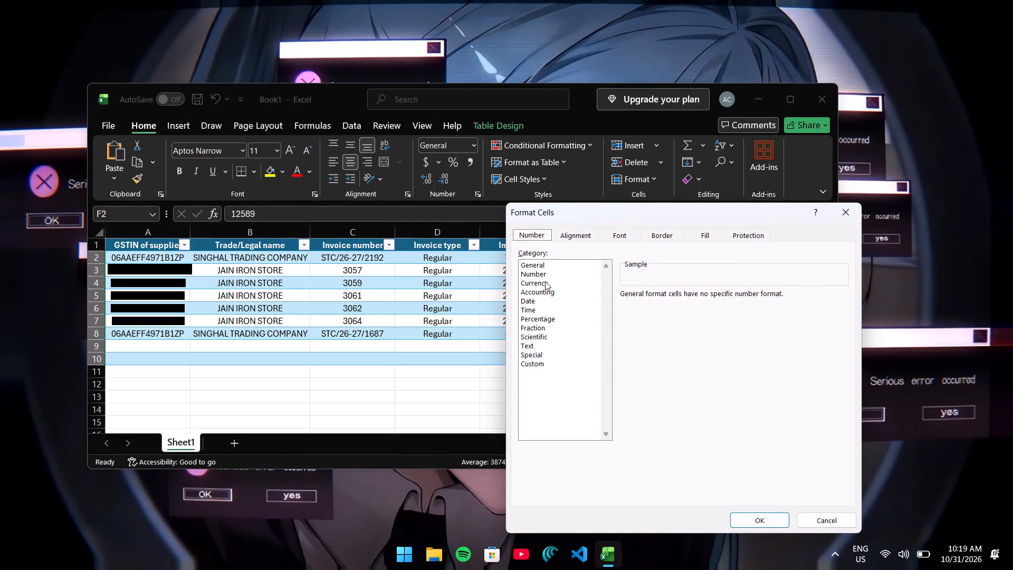
pyautogui.click(544, 281)
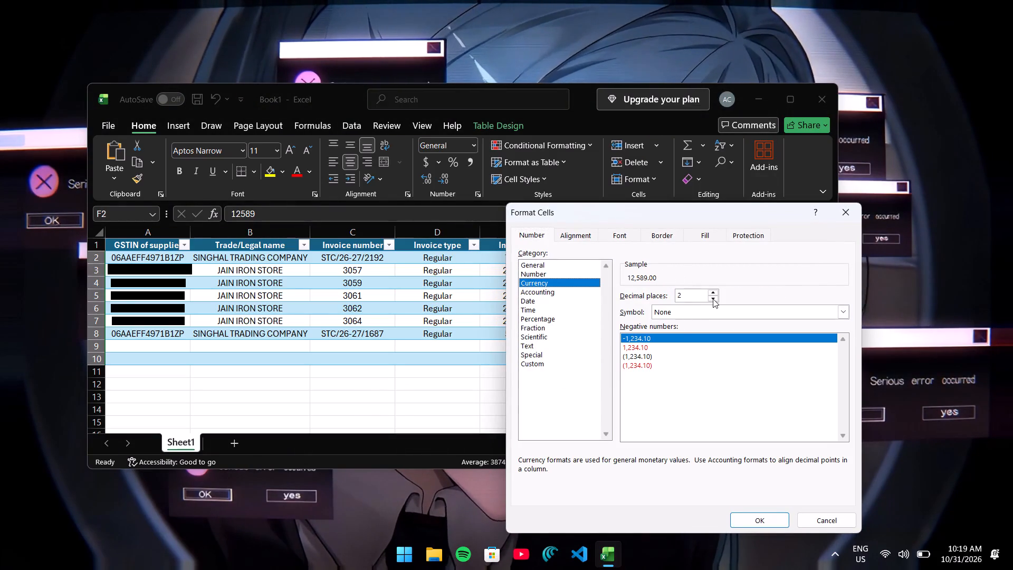
pyautogui.scroll(-1, 656, 339)
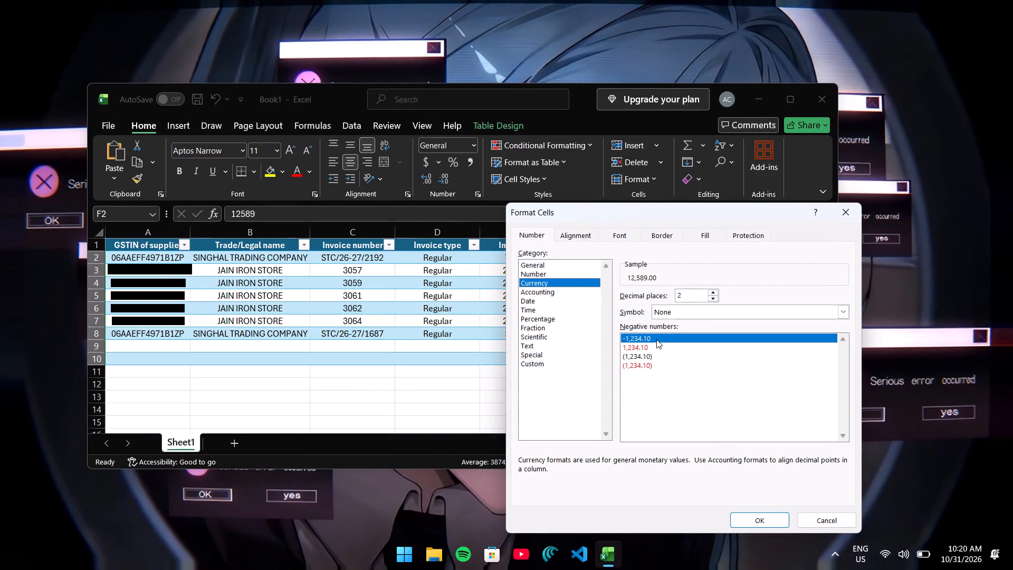
pyautogui.click(541, 290)
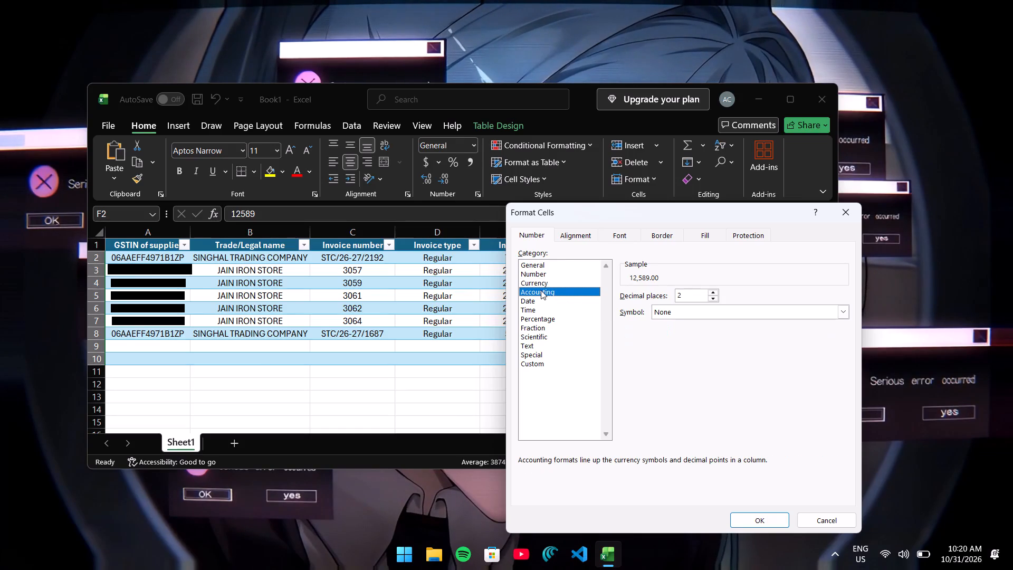
pyautogui.click(533, 279)
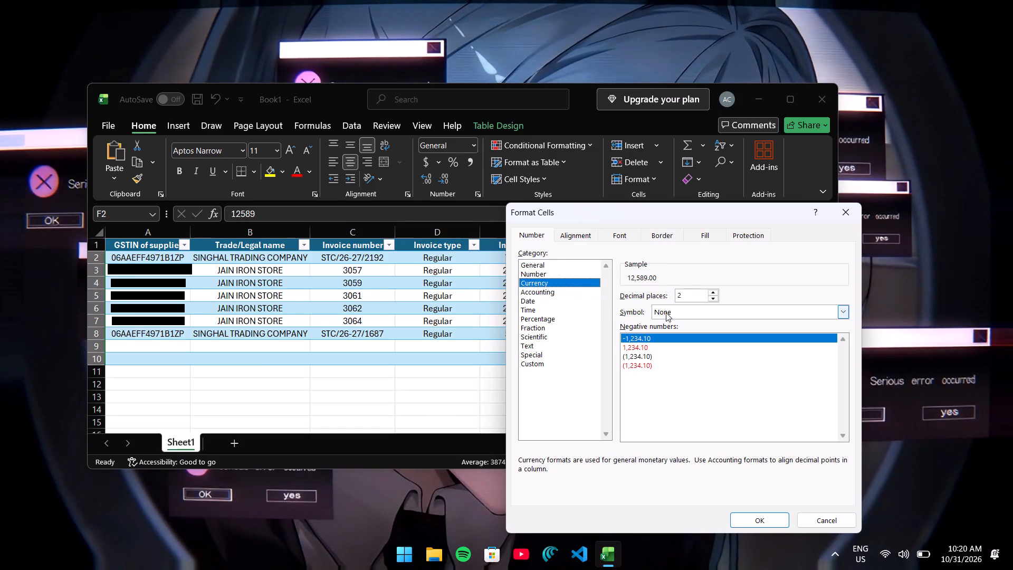
pyautogui.click(667, 311)
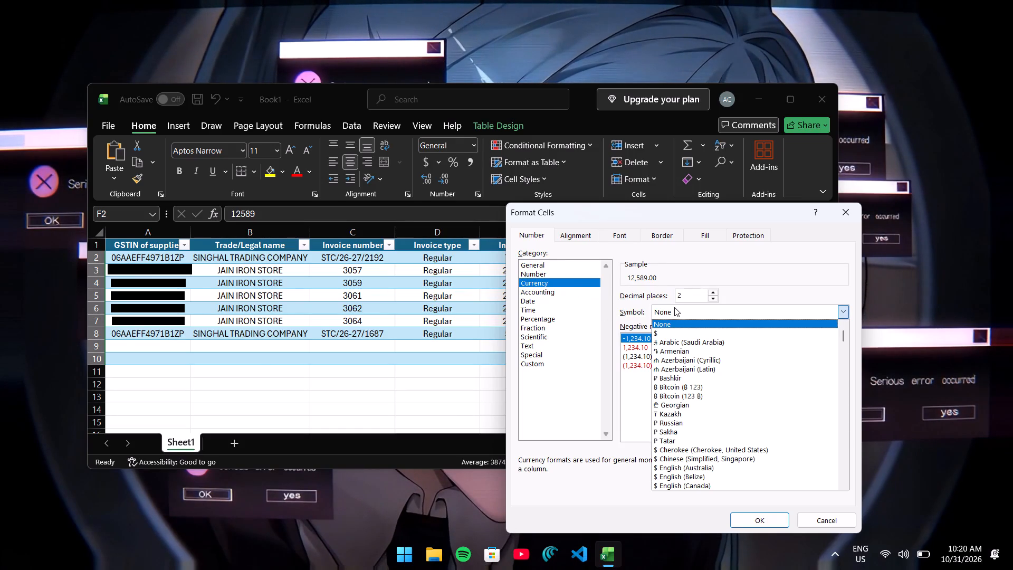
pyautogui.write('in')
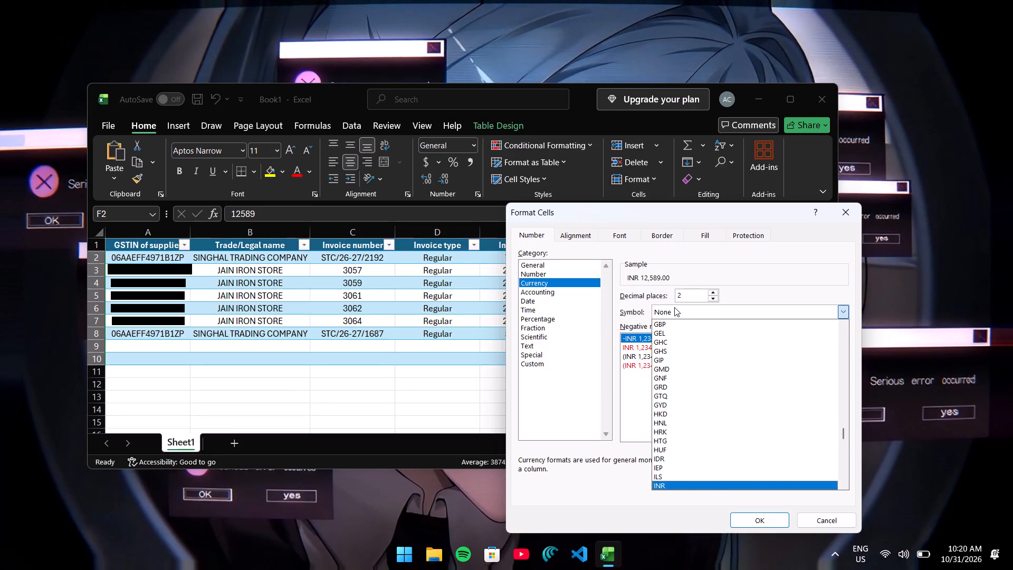
pyautogui.click(661, 483)
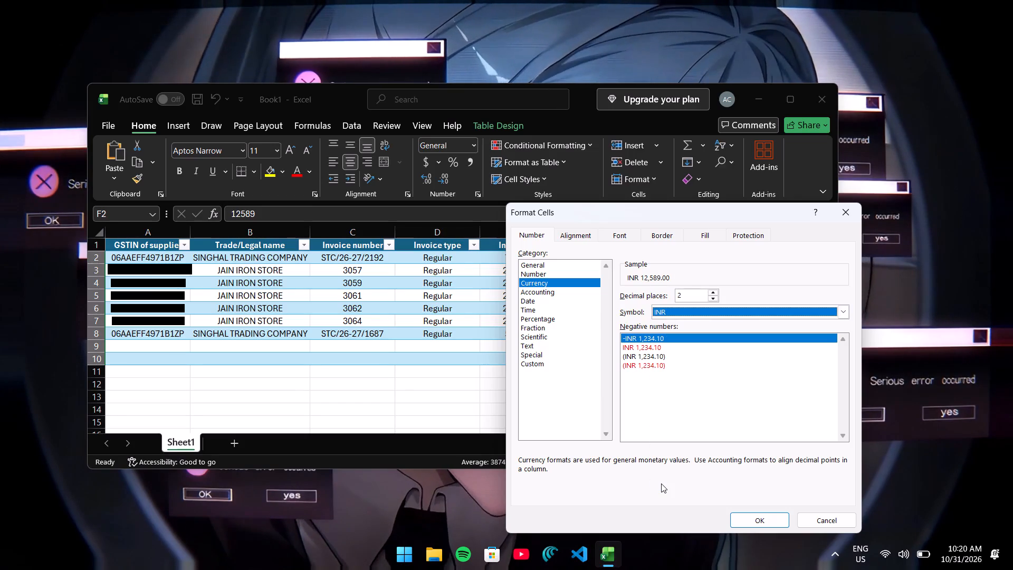
pyautogui.click(747, 519)
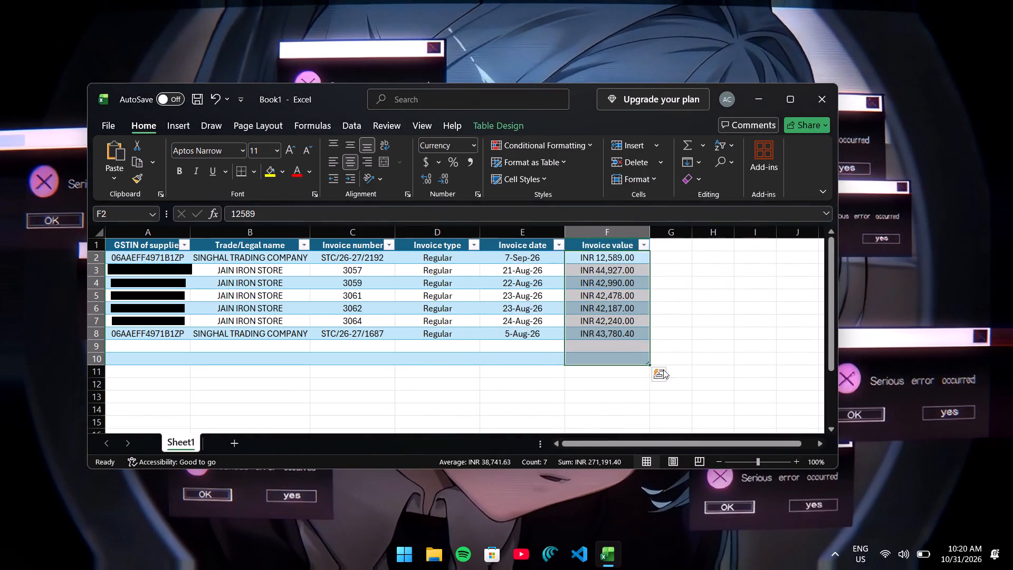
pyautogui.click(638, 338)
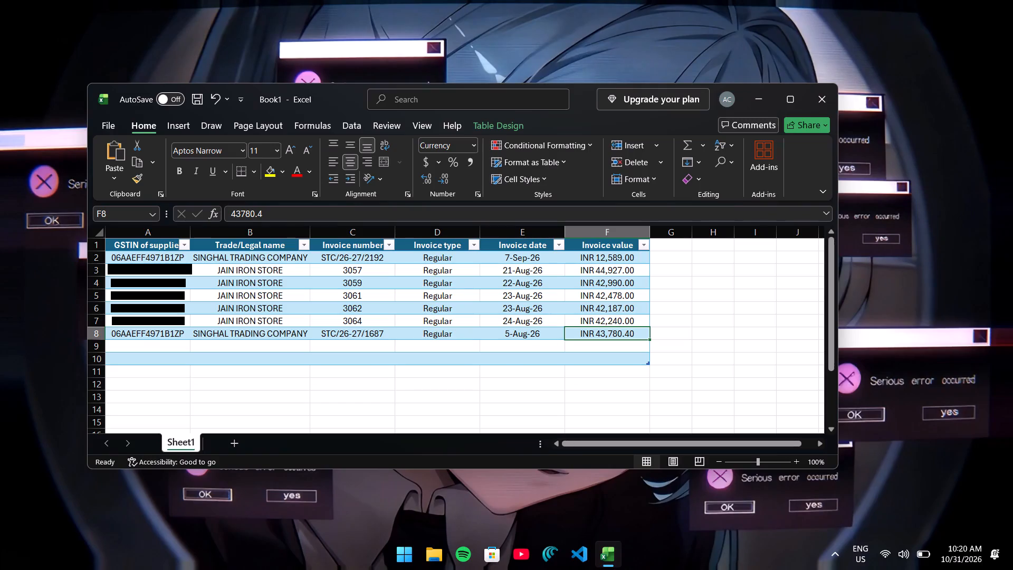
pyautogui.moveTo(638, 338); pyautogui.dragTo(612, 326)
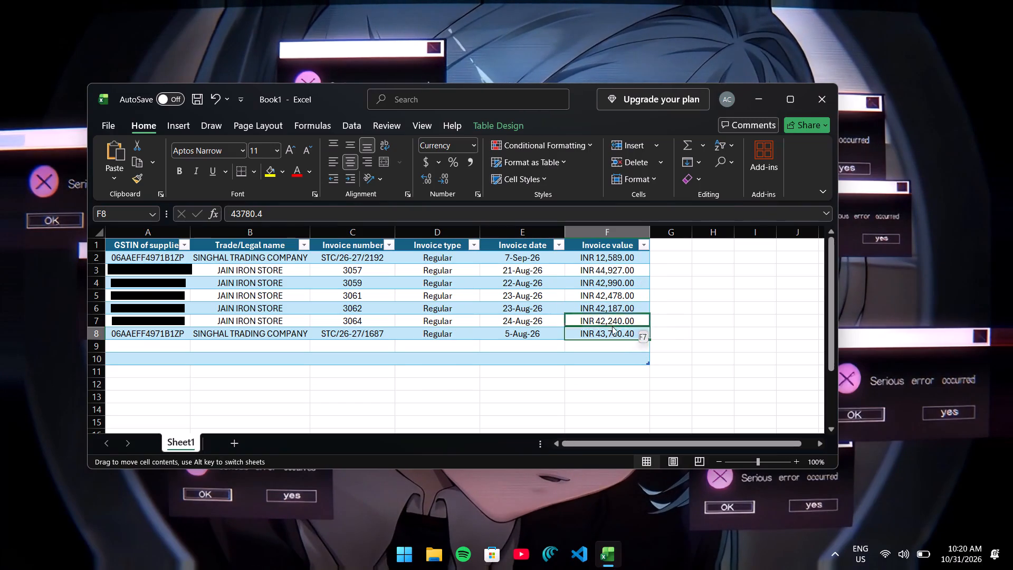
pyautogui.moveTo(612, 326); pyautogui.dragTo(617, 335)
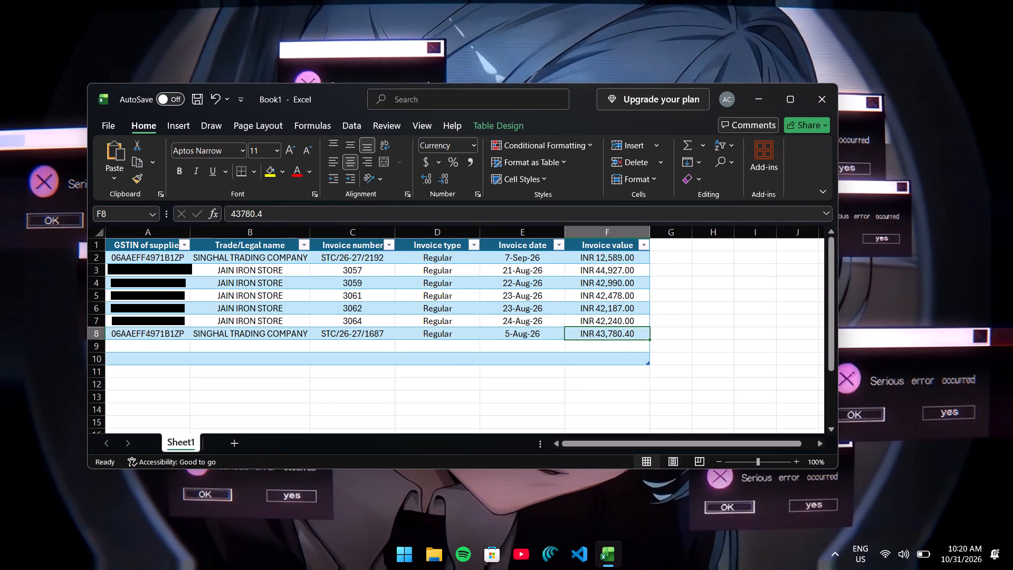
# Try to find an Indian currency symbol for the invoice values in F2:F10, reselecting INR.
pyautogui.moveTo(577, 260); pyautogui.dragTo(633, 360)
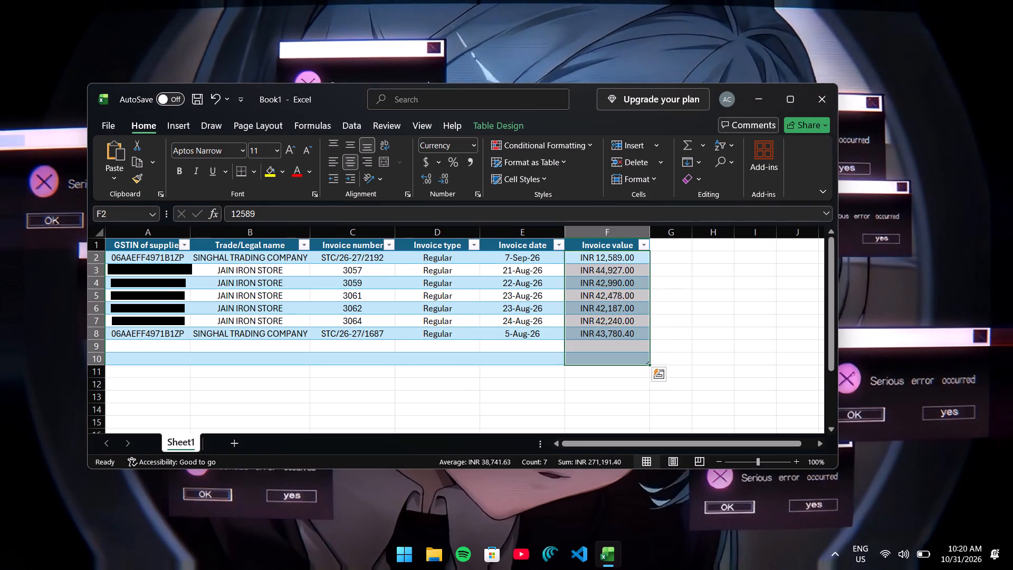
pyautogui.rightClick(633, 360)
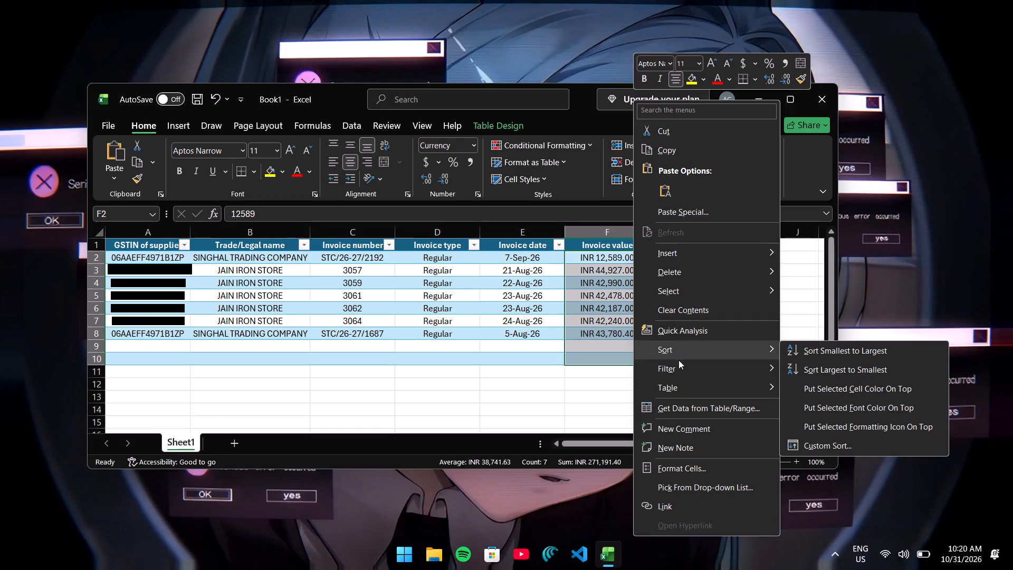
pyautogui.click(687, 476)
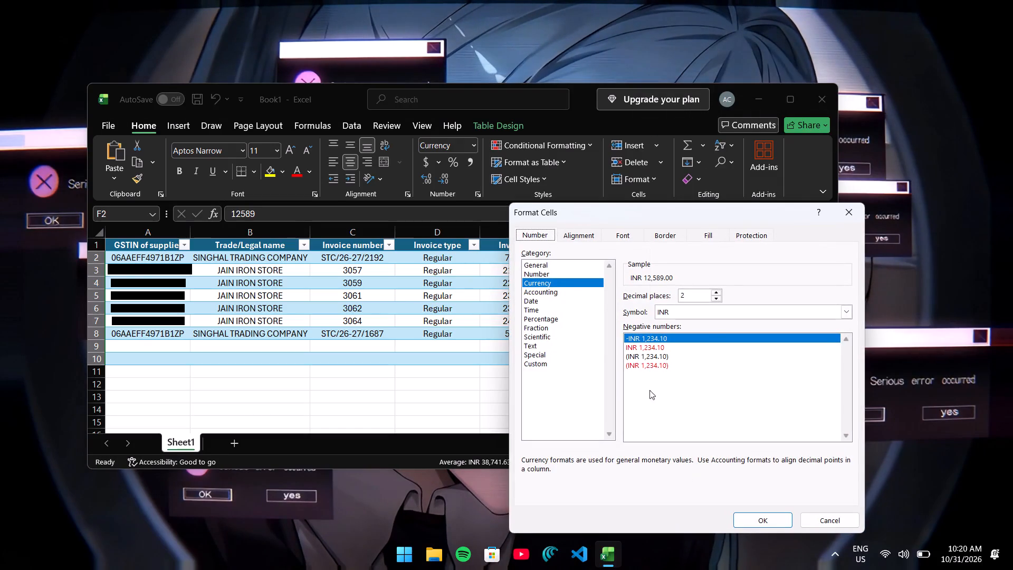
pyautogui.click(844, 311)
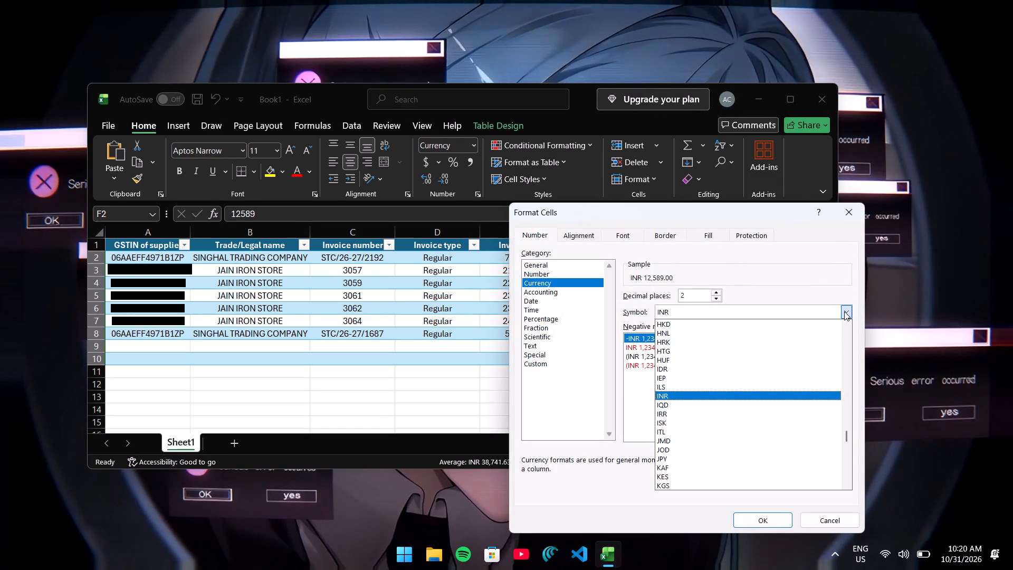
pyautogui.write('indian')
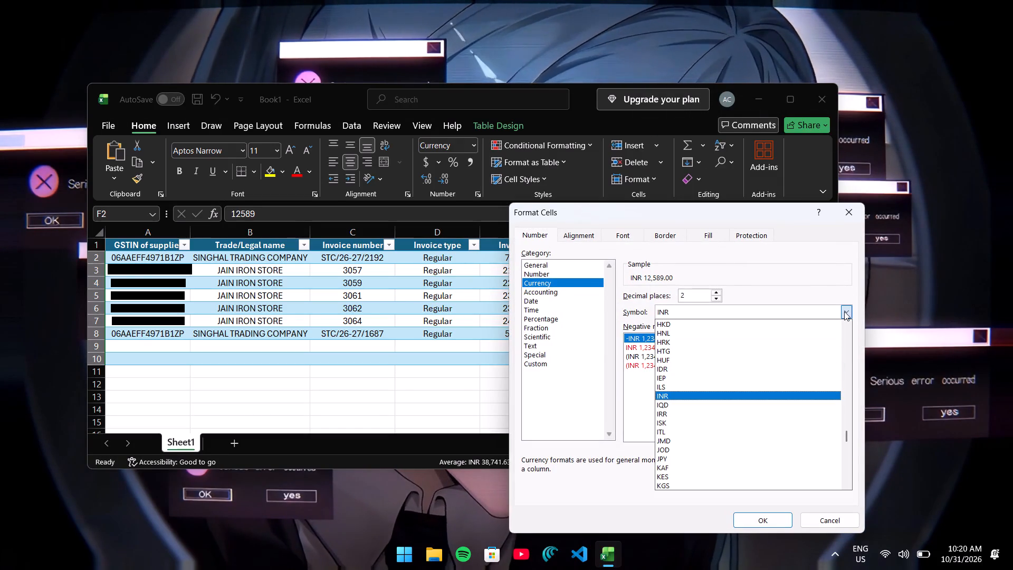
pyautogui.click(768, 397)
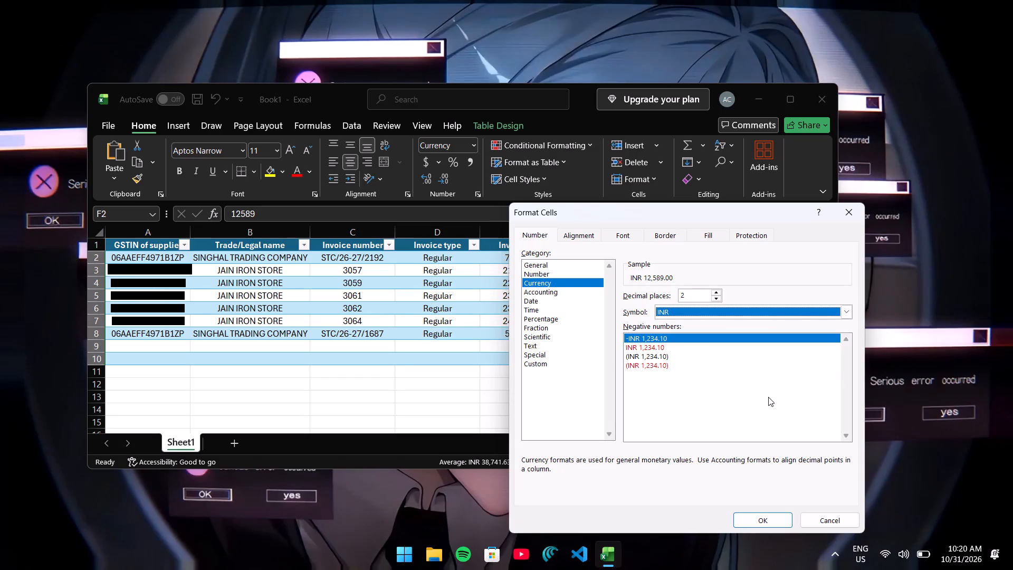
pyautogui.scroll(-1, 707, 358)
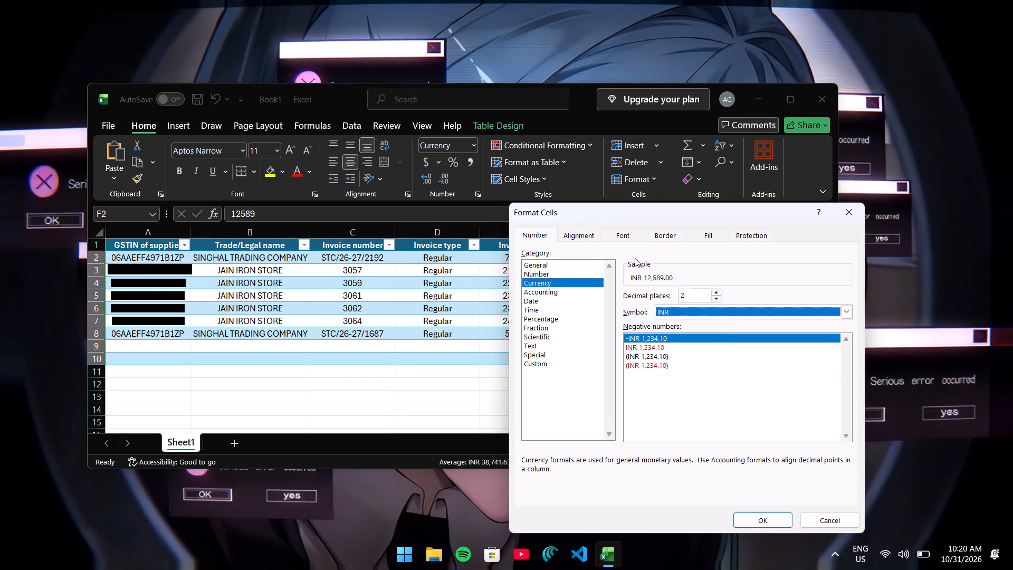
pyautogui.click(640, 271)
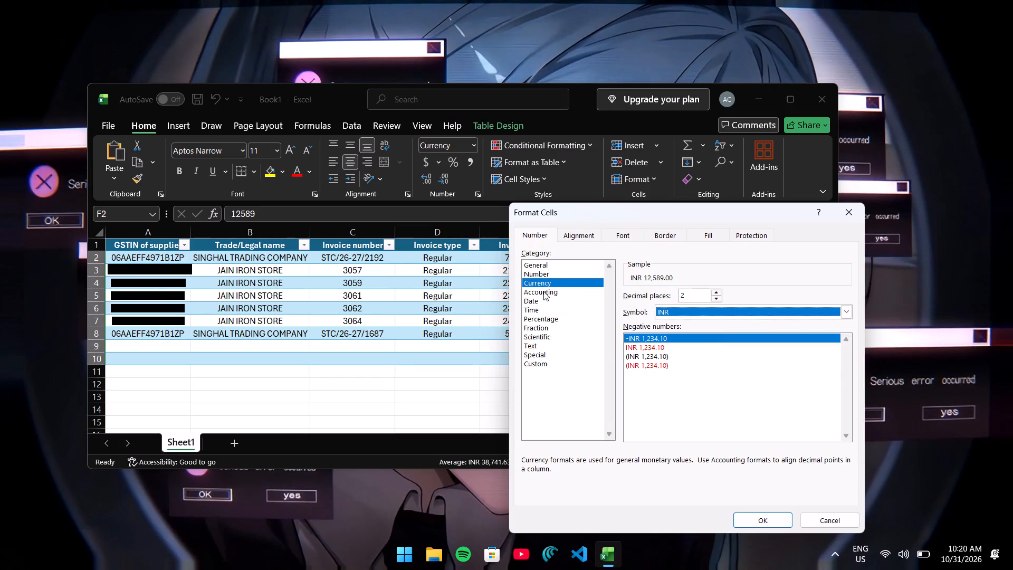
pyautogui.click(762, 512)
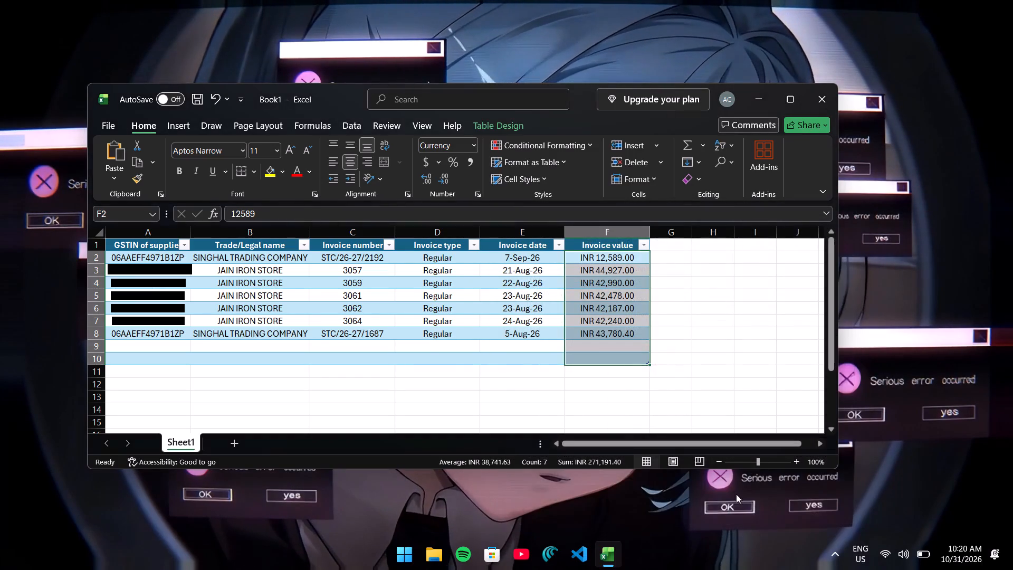
# Format the invoice dates in E2:E10 as Date using the 14-Mar-12 type with a two-digit day, as in 07-Sep-26.
pyautogui.moveTo(496, 258); pyautogui.dragTo(552, 357)
pyautogui.rightClick(552, 357)
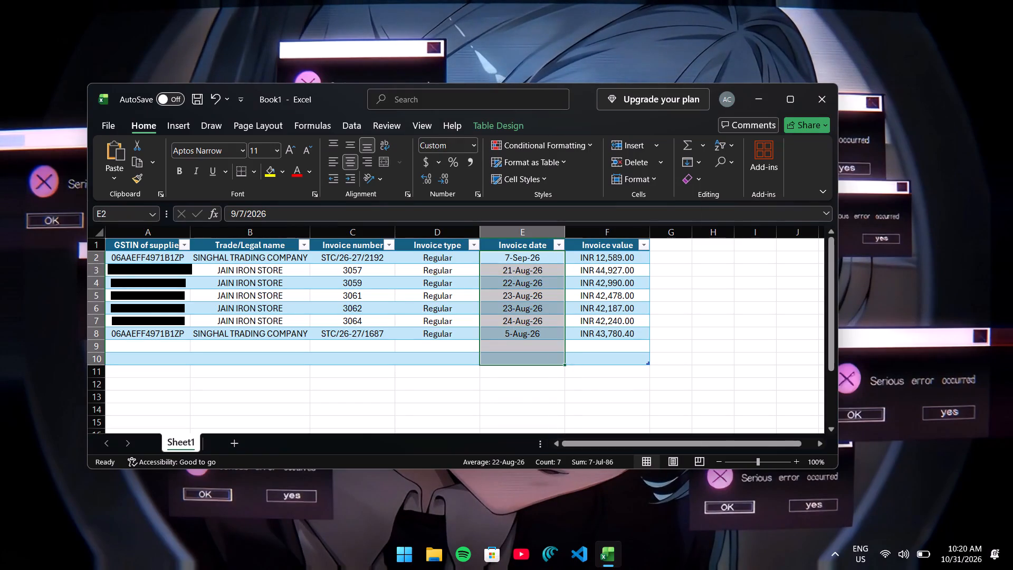
pyautogui.click(601, 469)
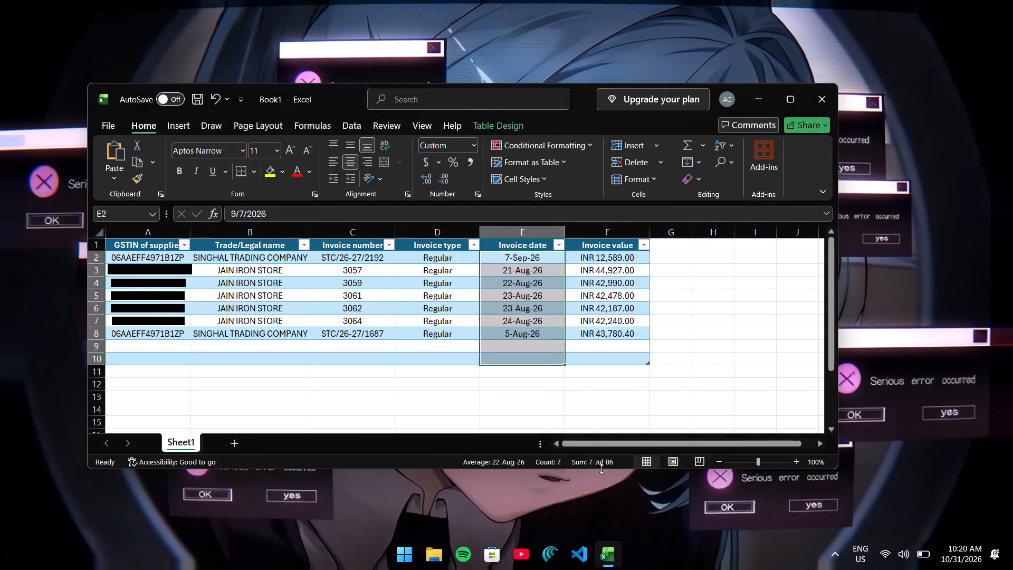
pyautogui.click(454, 268)
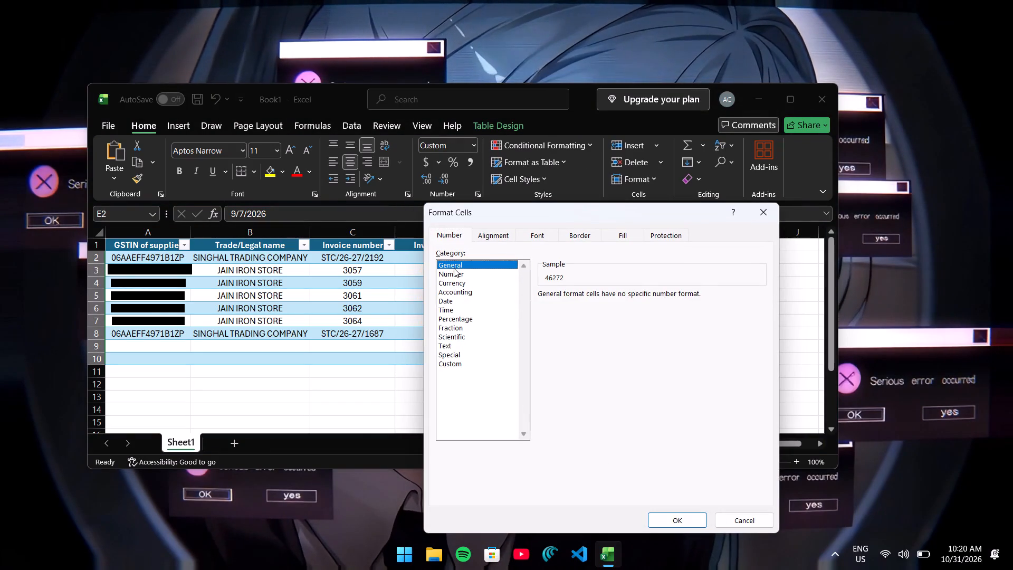
pyautogui.click(454, 270)
pyautogui.click(456, 283)
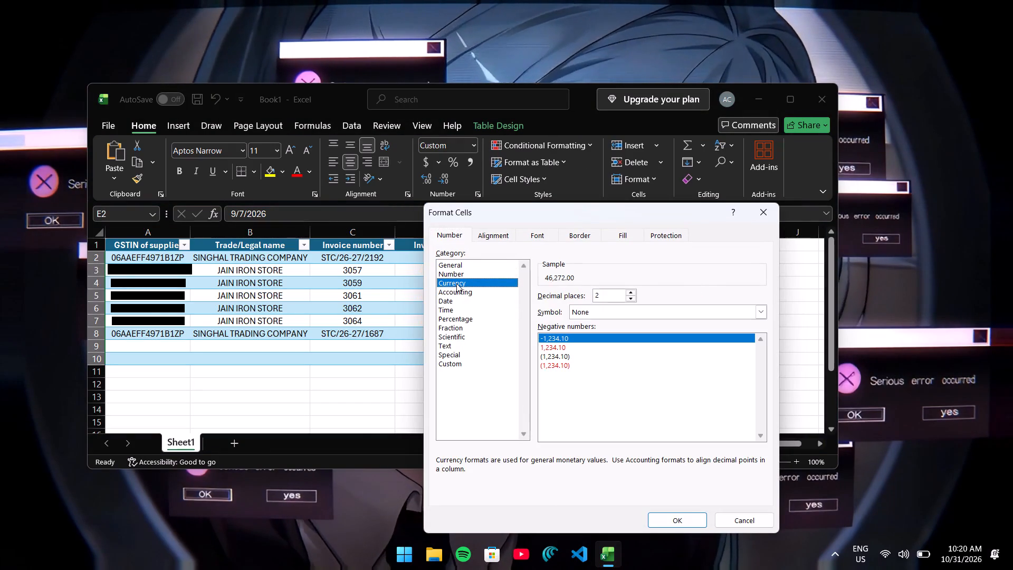
pyautogui.moveTo(460, 291); pyautogui.dragTo(448, 305)
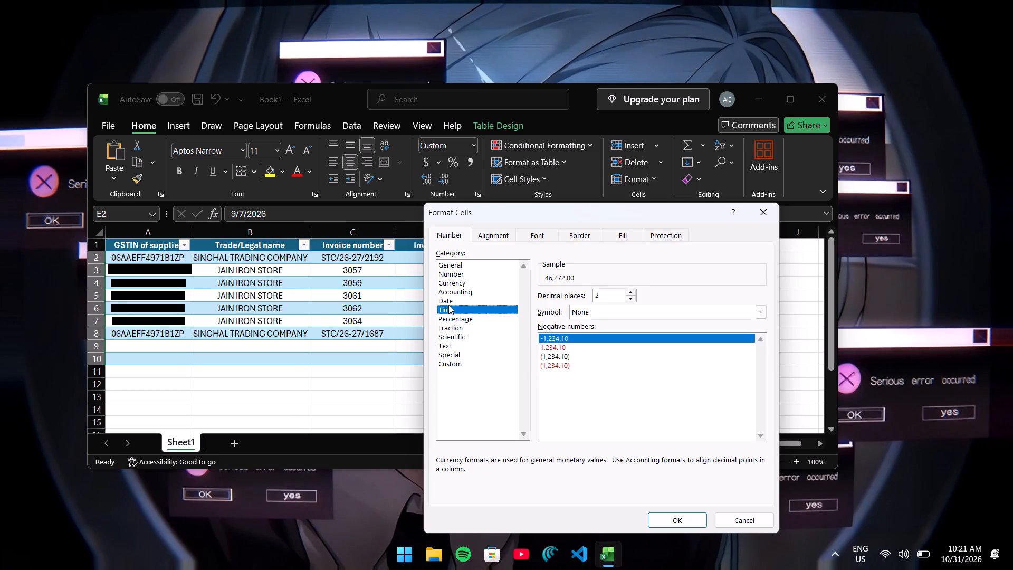
pyautogui.moveTo(448, 305); pyautogui.dragTo(448, 303)
pyautogui.click(448, 303)
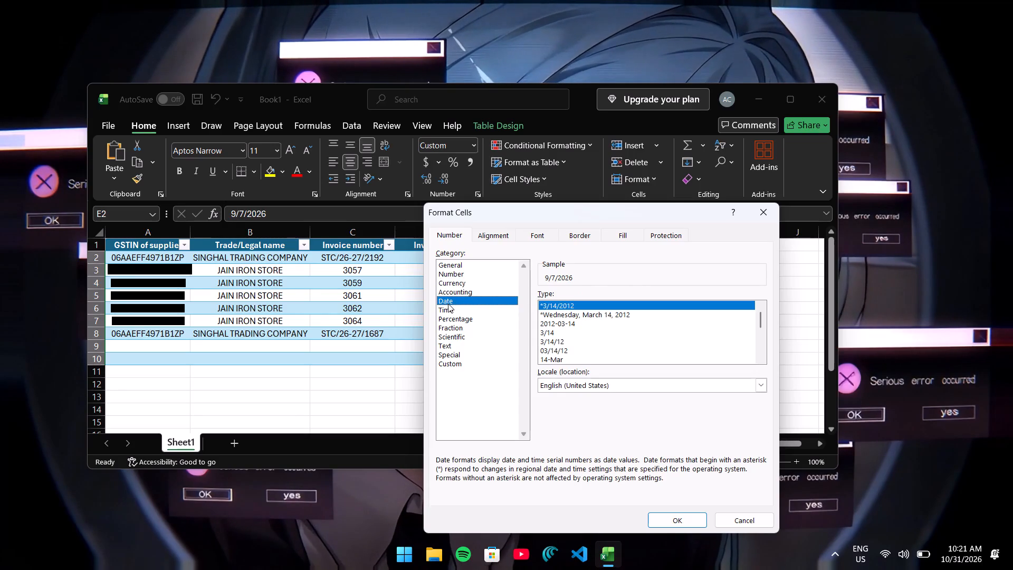
pyautogui.click(553, 359)
pyautogui.scroll(-1, 574, 359)
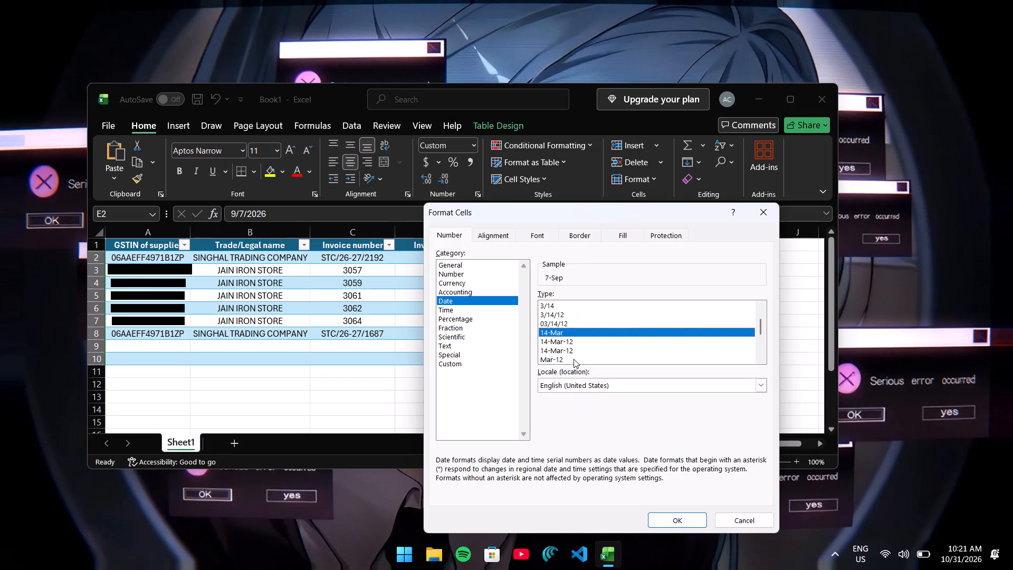
pyautogui.scroll(-1, 574, 359)
pyautogui.click(567, 342)
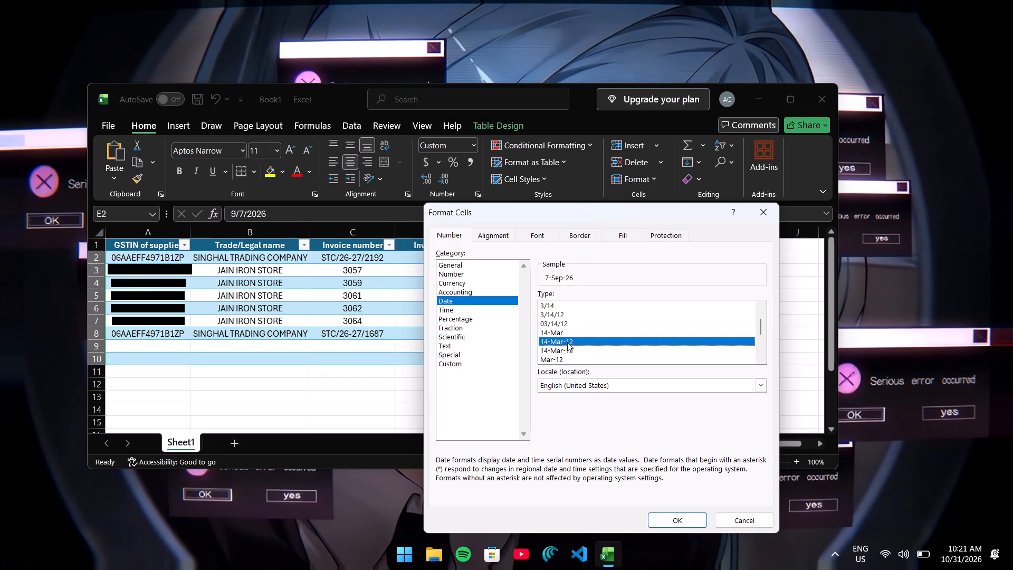
pyautogui.click(563, 349)
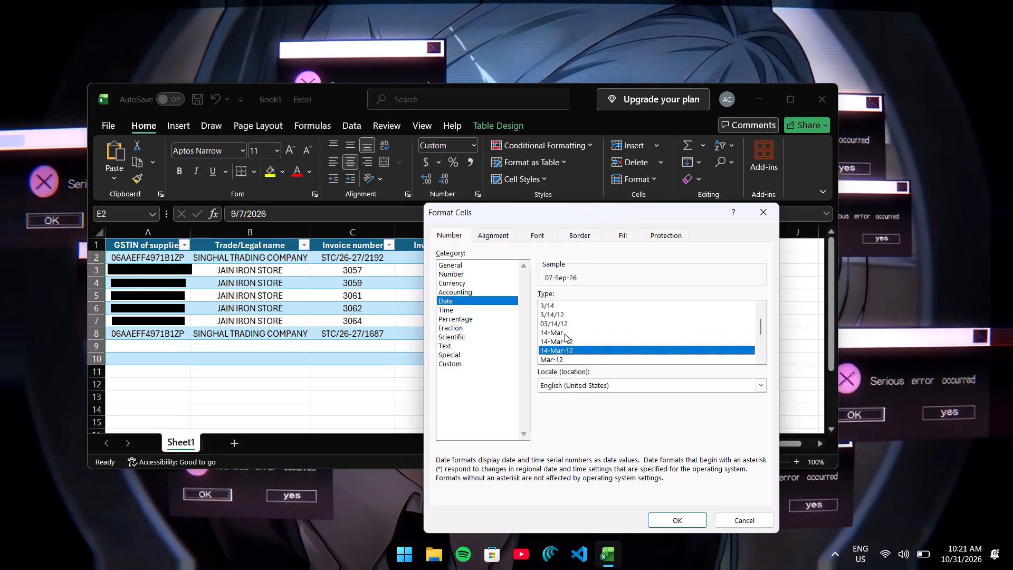
pyautogui.click(565, 338)
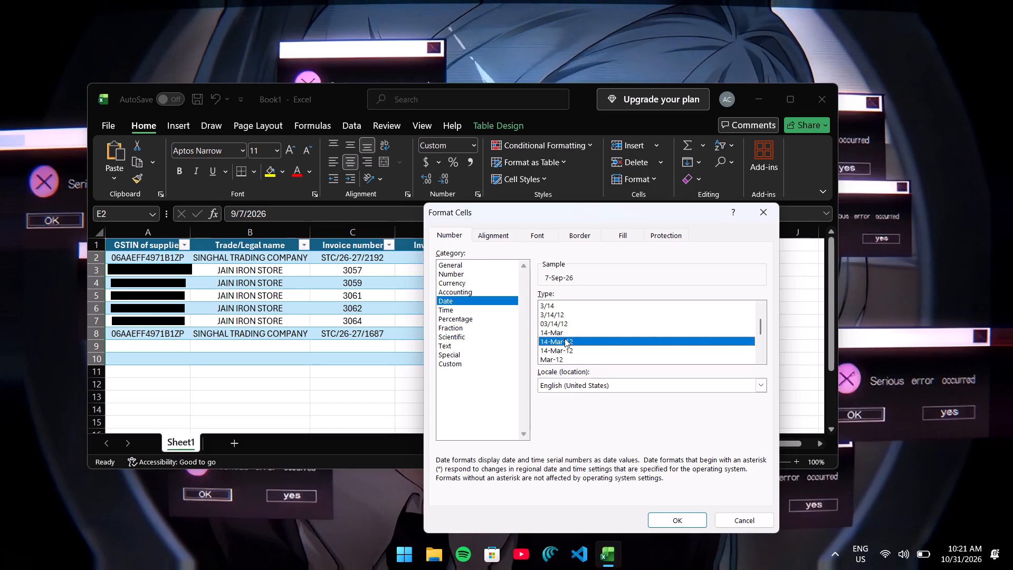
pyautogui.click(561, 350)
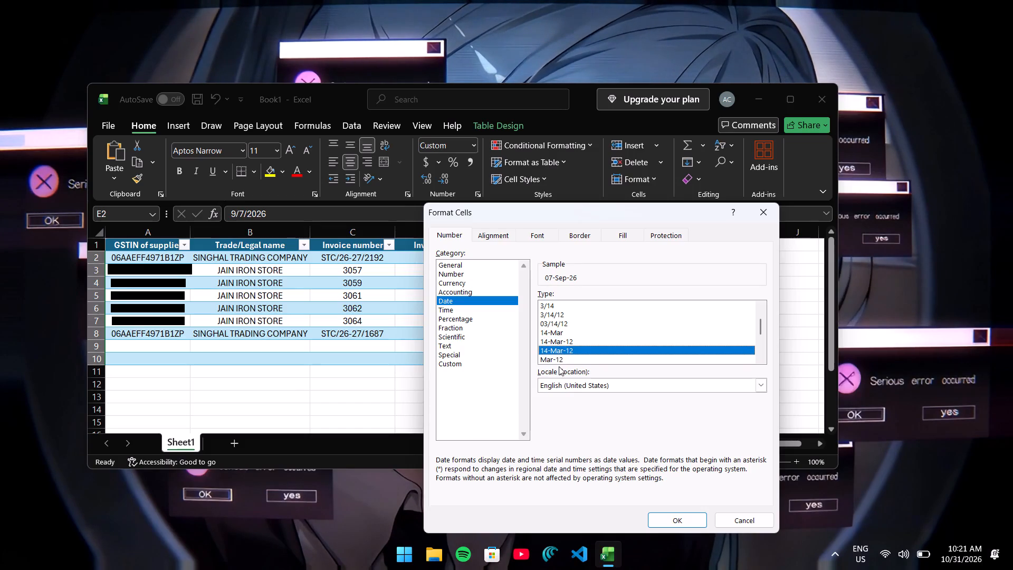
pyautogui.click(559, 366)
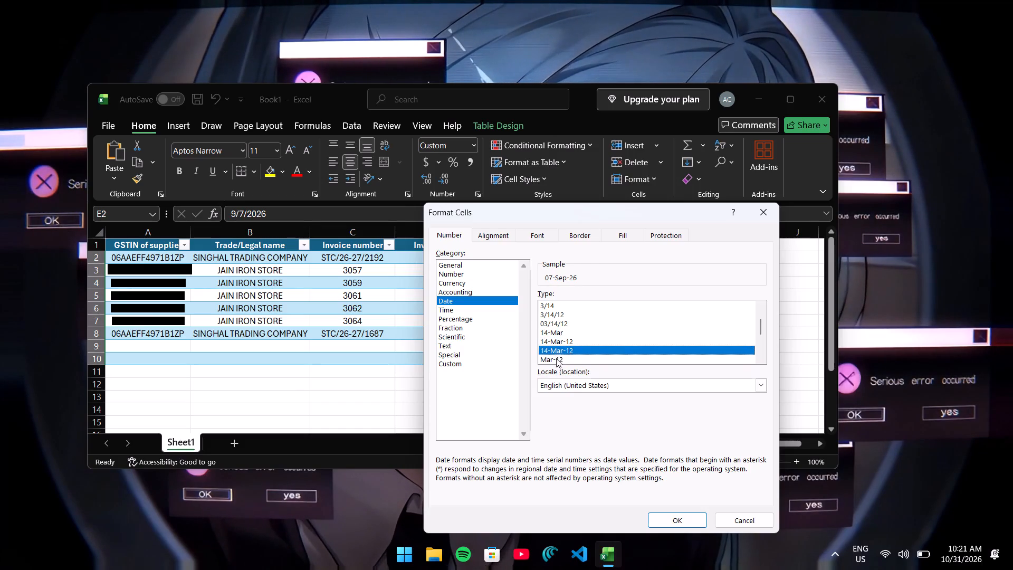
pyautogui.click(556, 358)
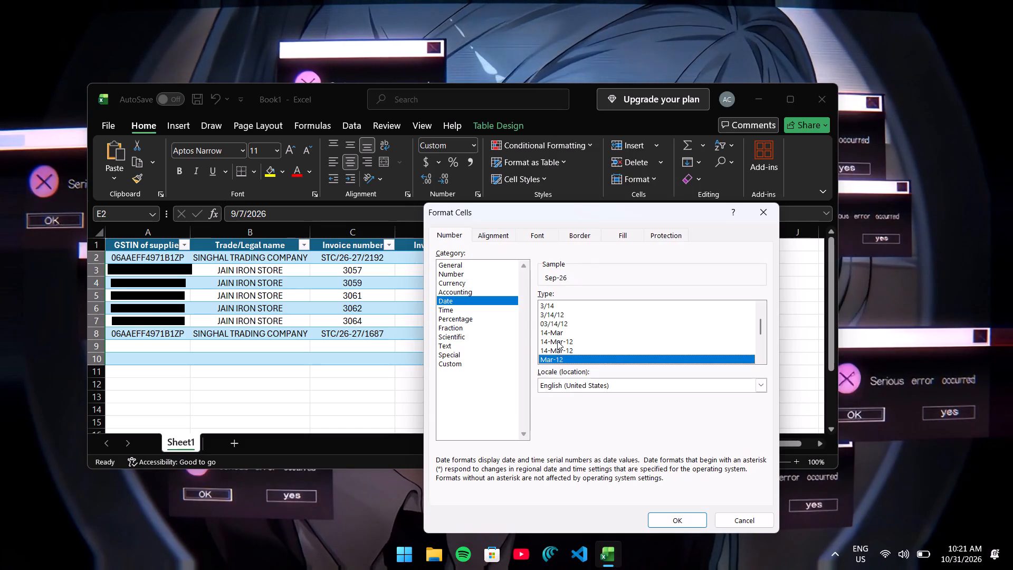
pyautogui.click(557, 341)
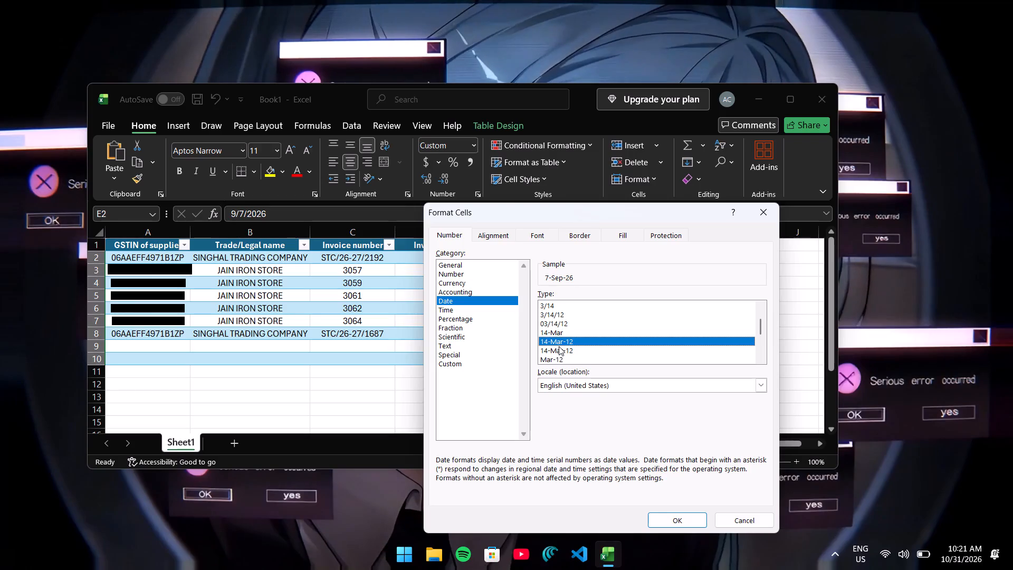
pyautogui.click(559, 346)
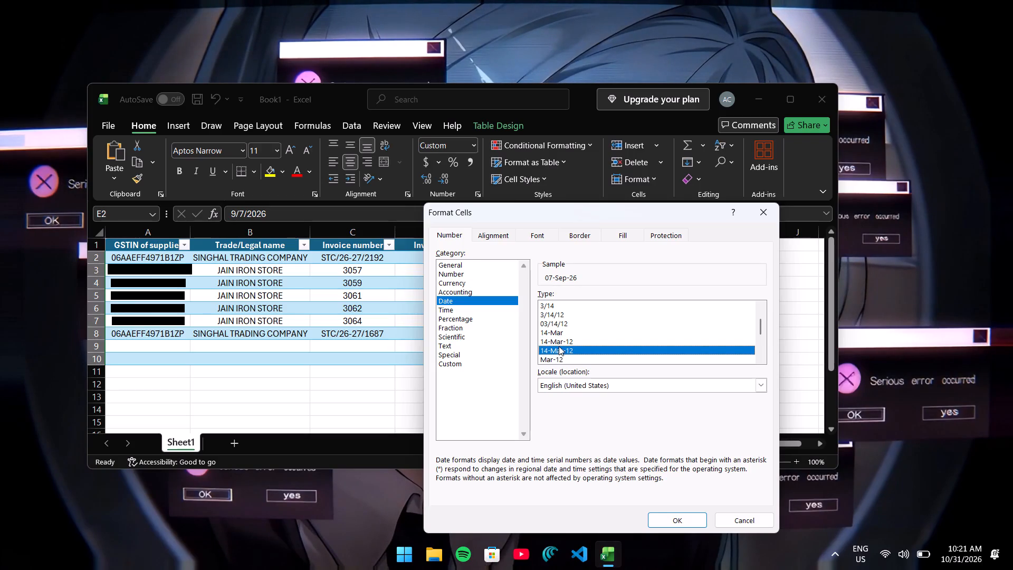
pyautogui.click(648, 515)
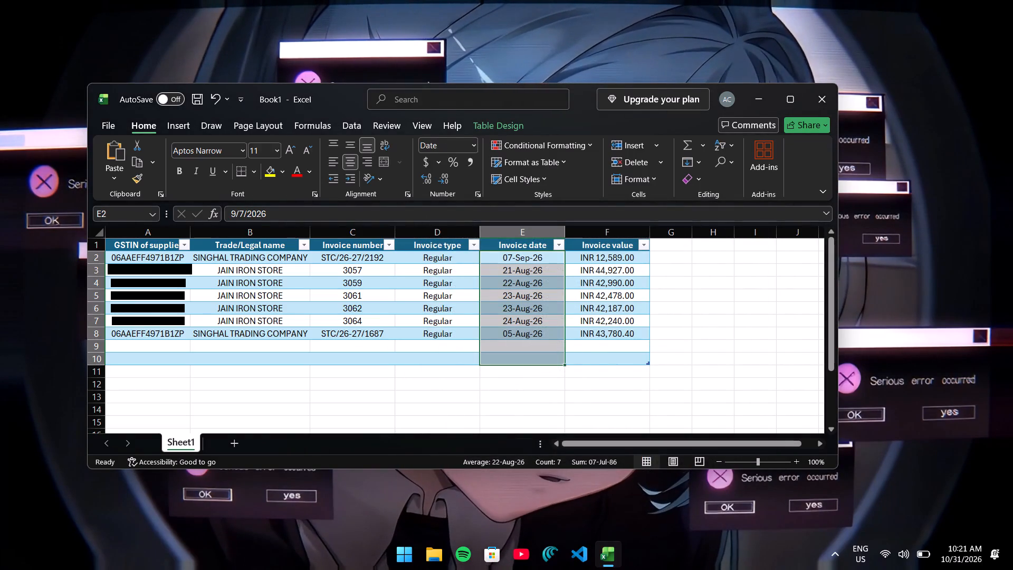
pyautogui.click(393, 276)
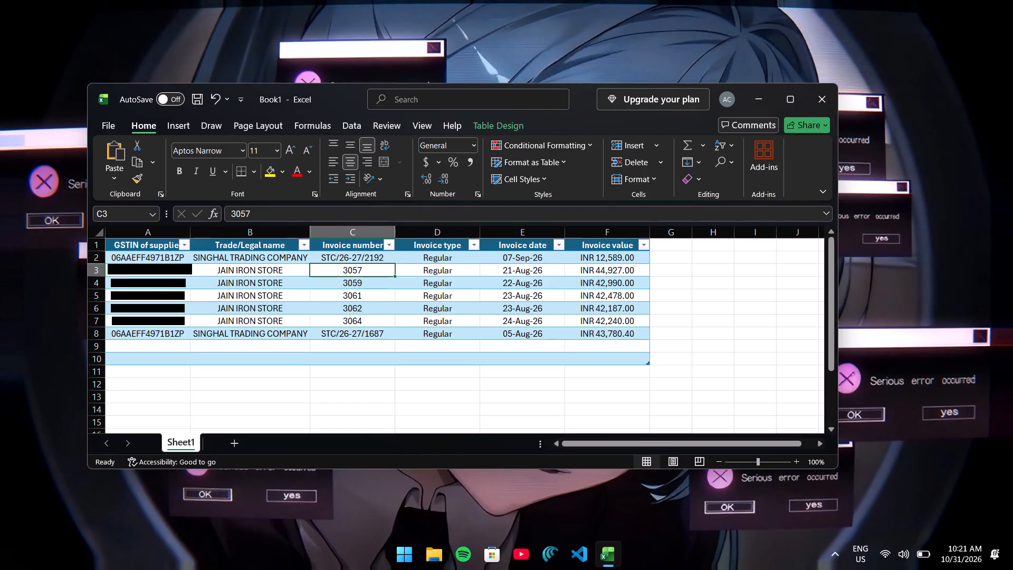
# Enter the supplier's GSTIN for the new invoice record in cell A9.
pyautogui.click(174, 346)
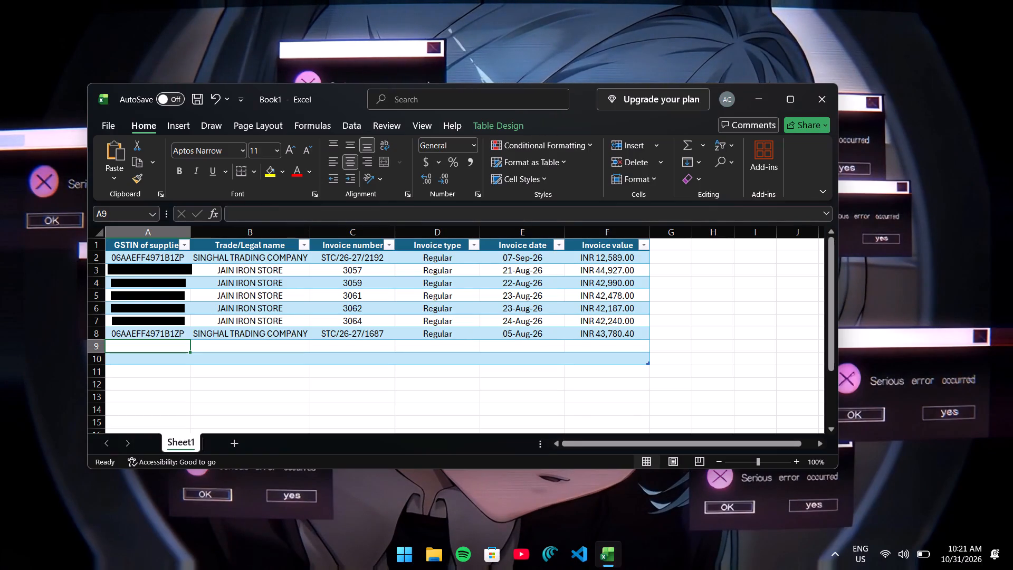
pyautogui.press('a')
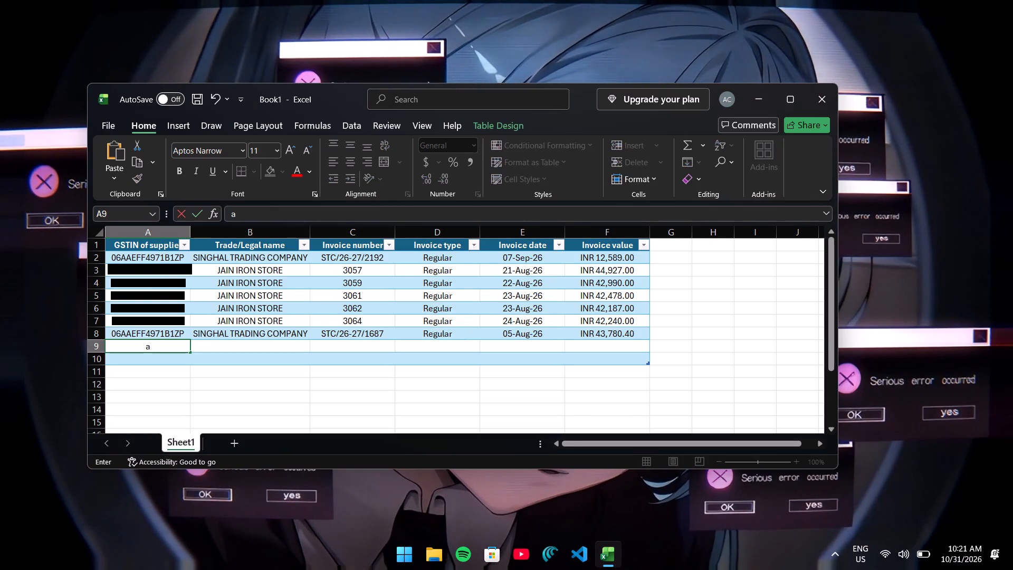
pyautogui.press('BackSpace')
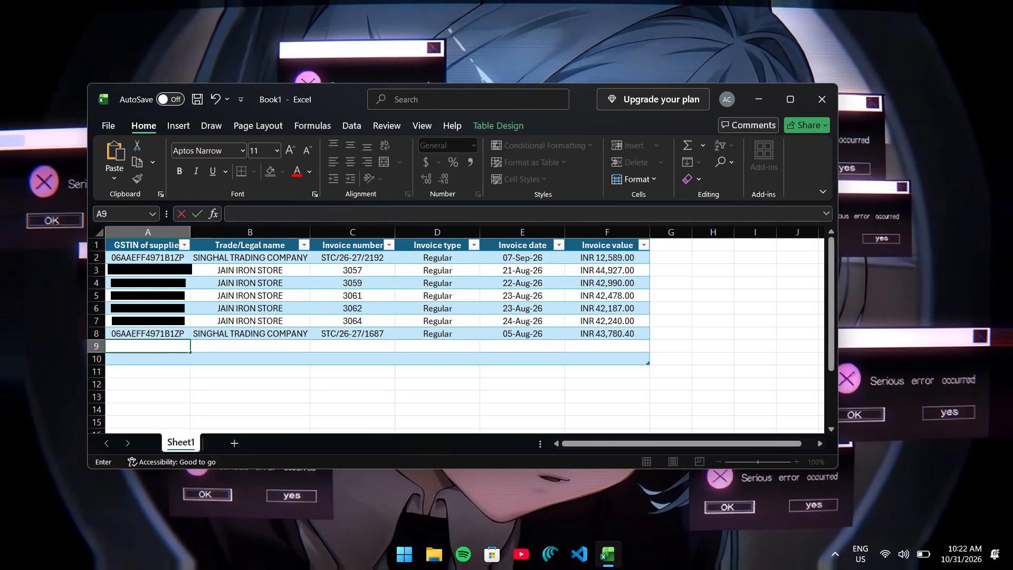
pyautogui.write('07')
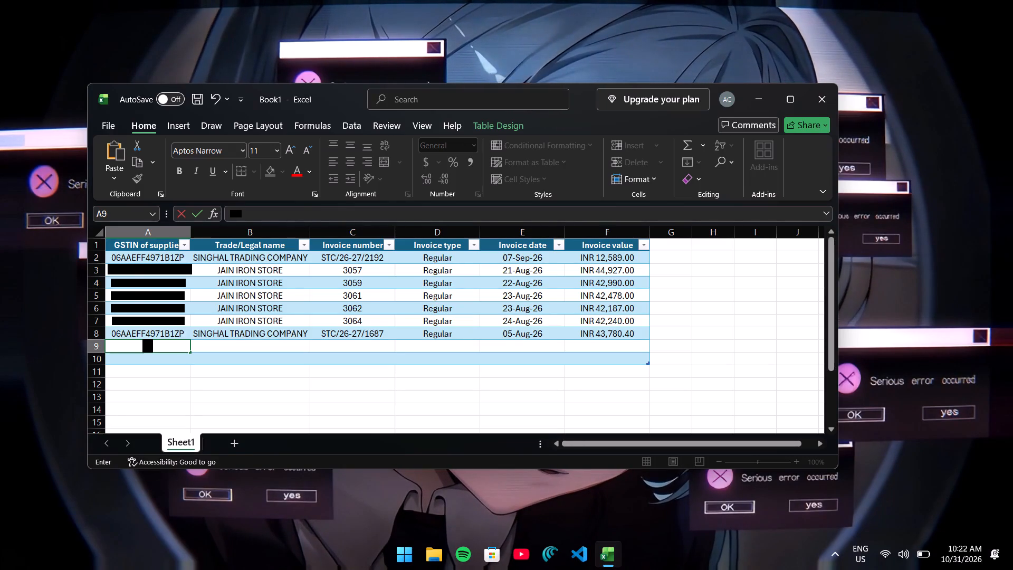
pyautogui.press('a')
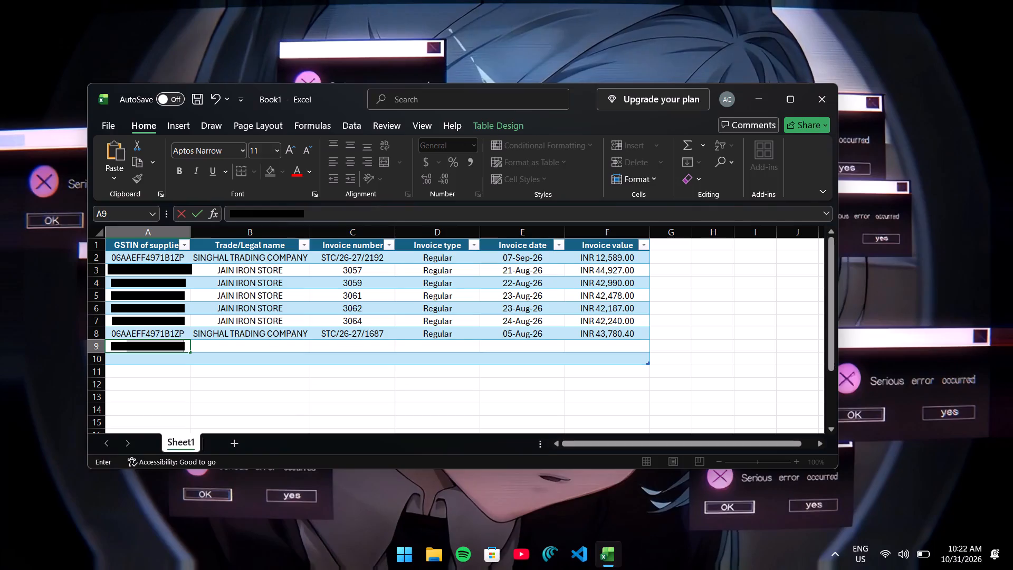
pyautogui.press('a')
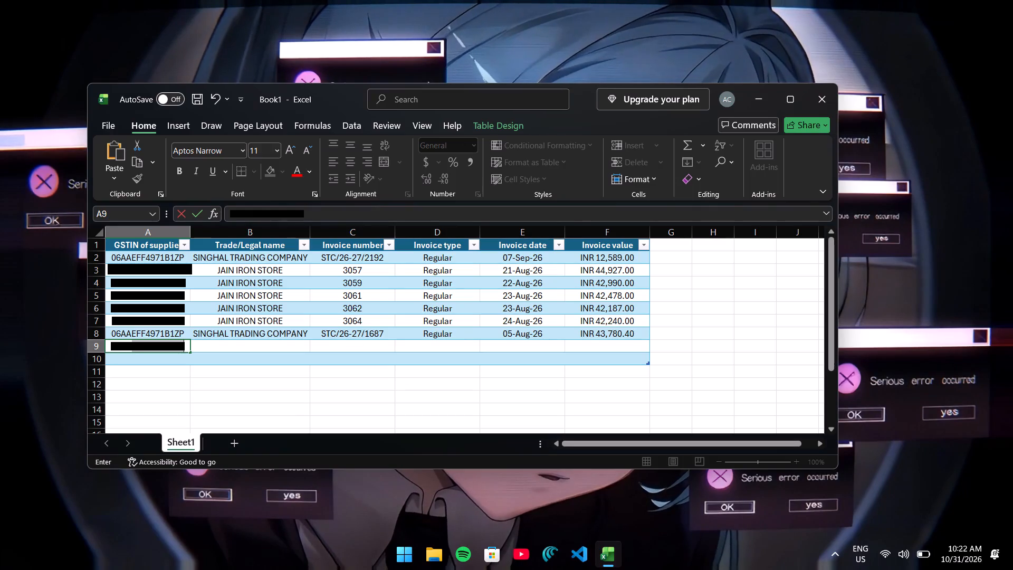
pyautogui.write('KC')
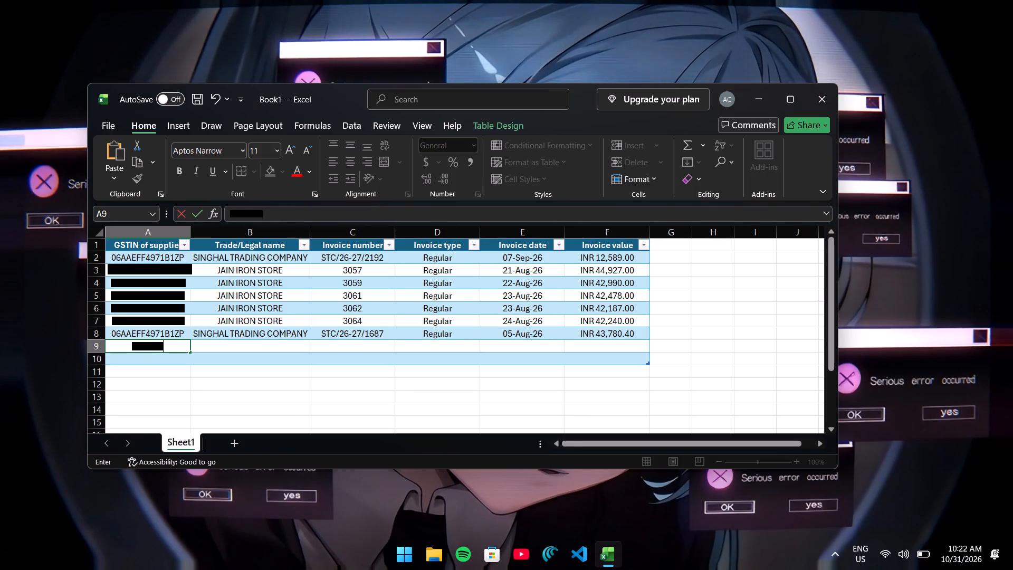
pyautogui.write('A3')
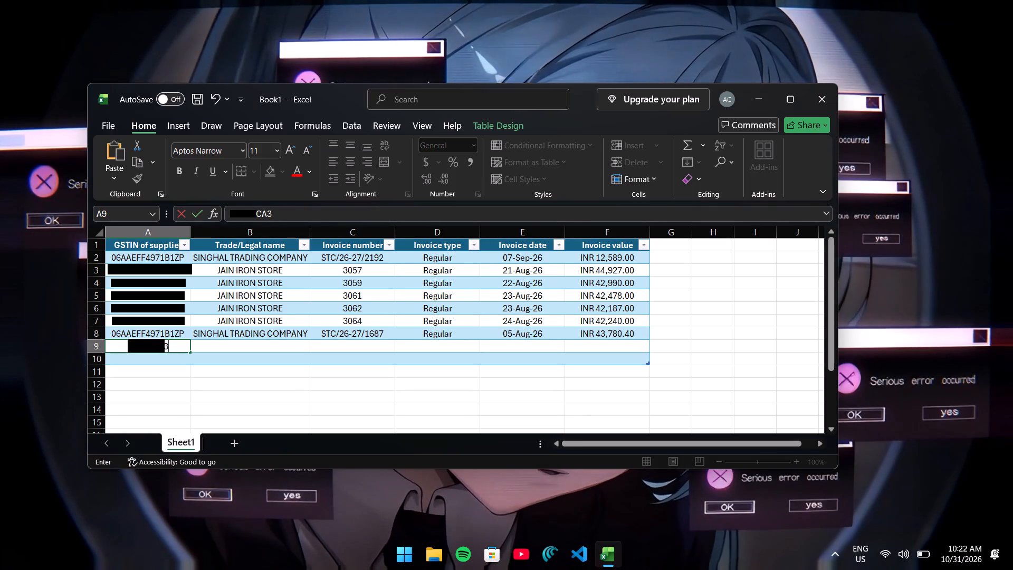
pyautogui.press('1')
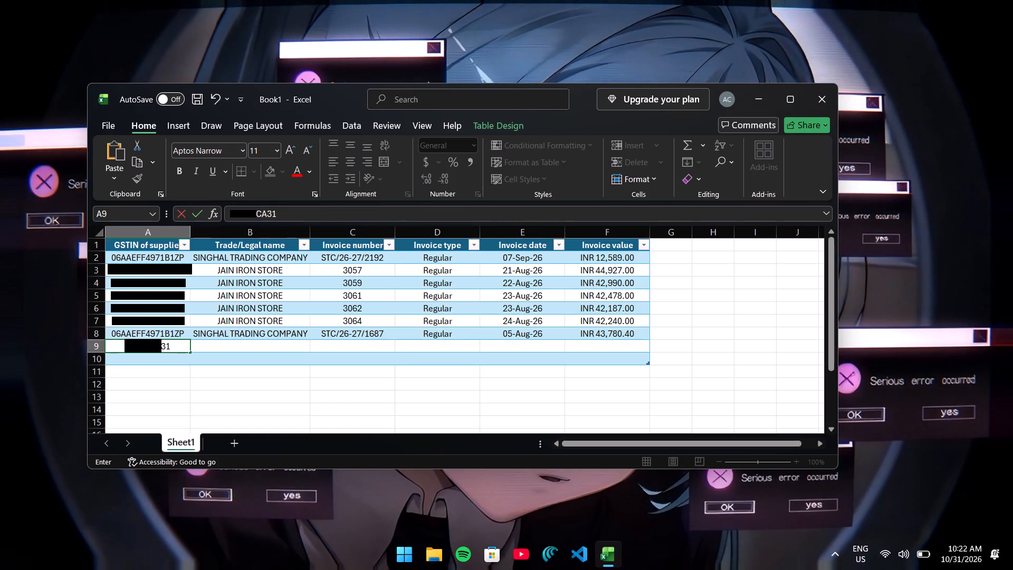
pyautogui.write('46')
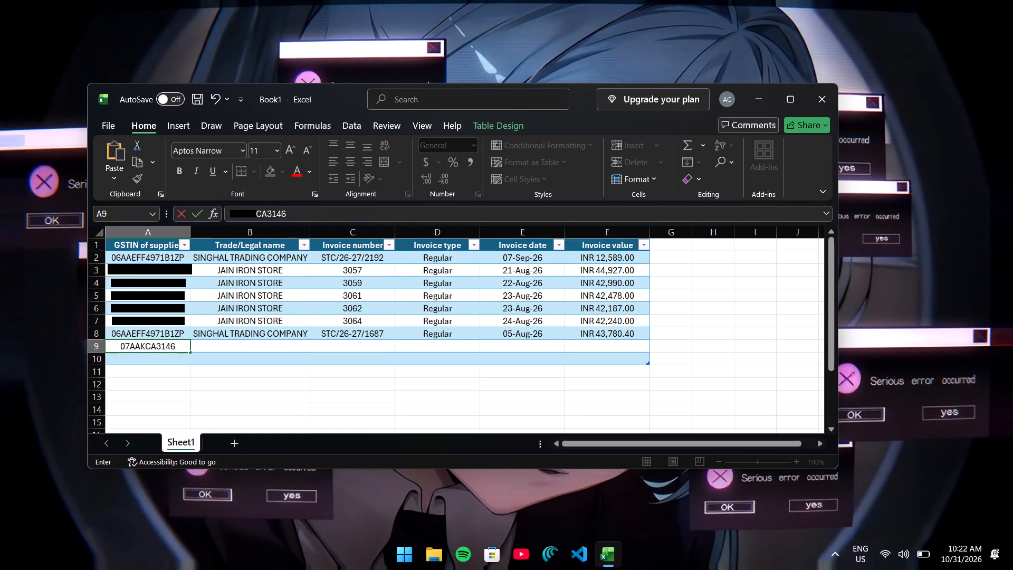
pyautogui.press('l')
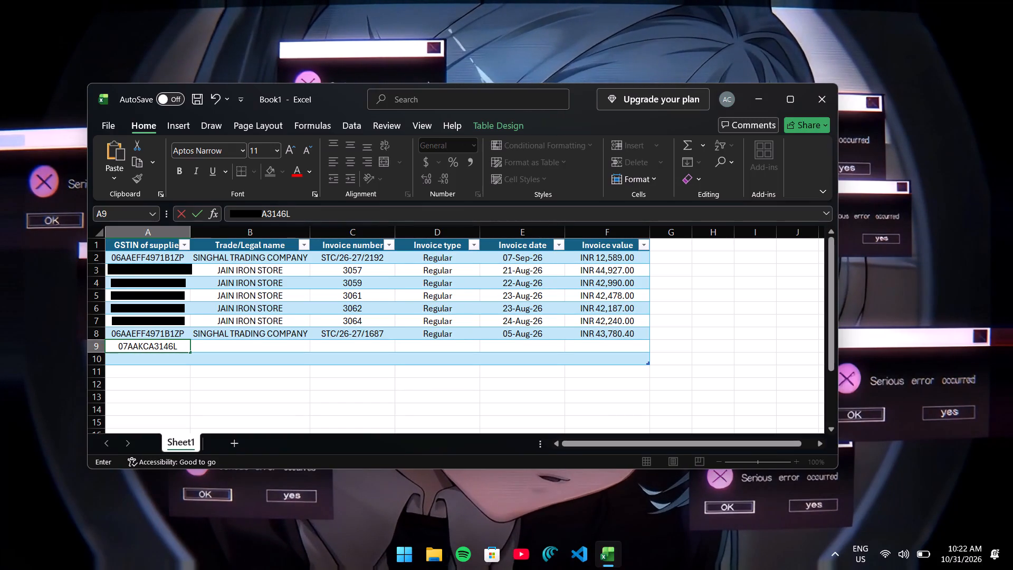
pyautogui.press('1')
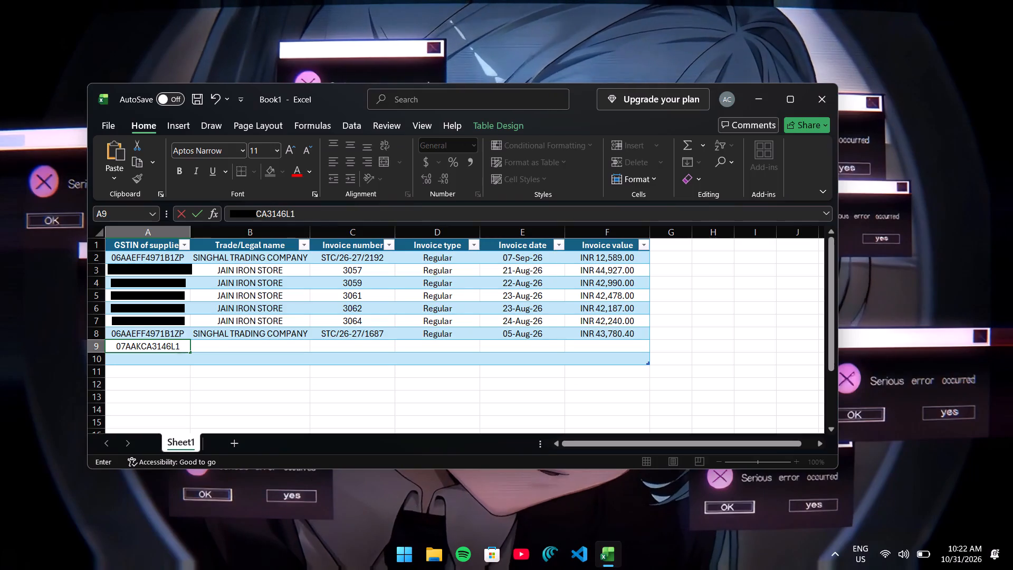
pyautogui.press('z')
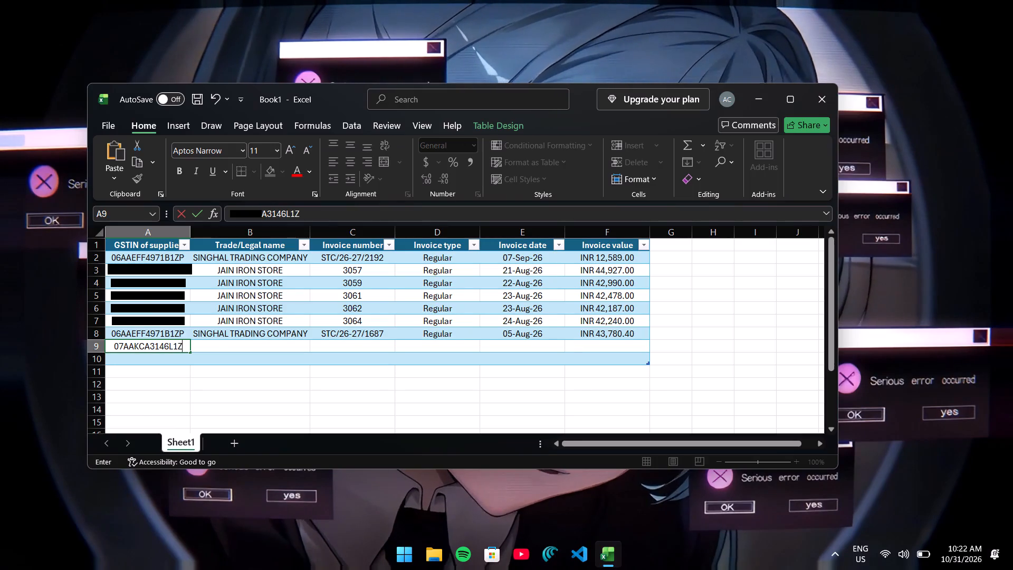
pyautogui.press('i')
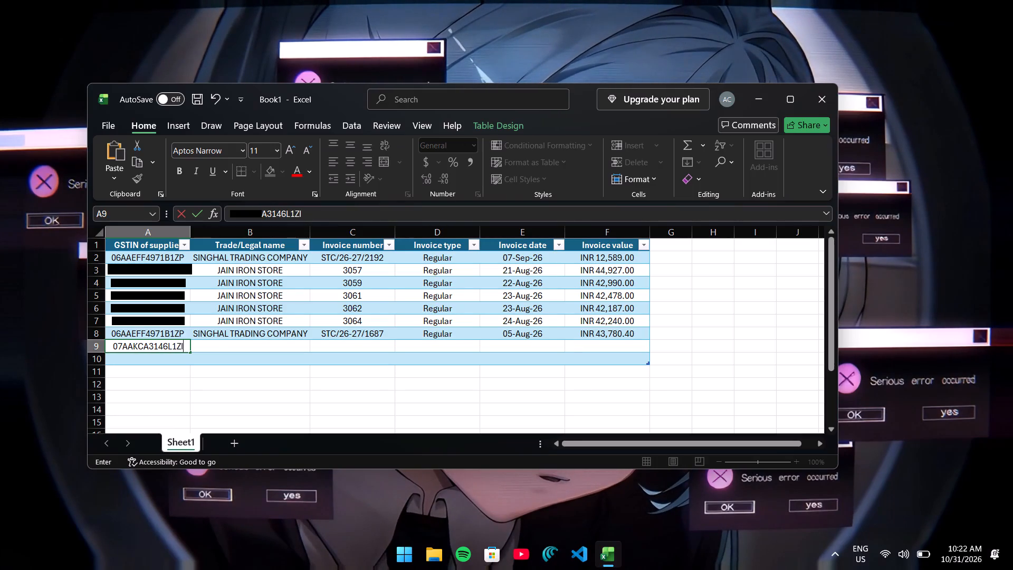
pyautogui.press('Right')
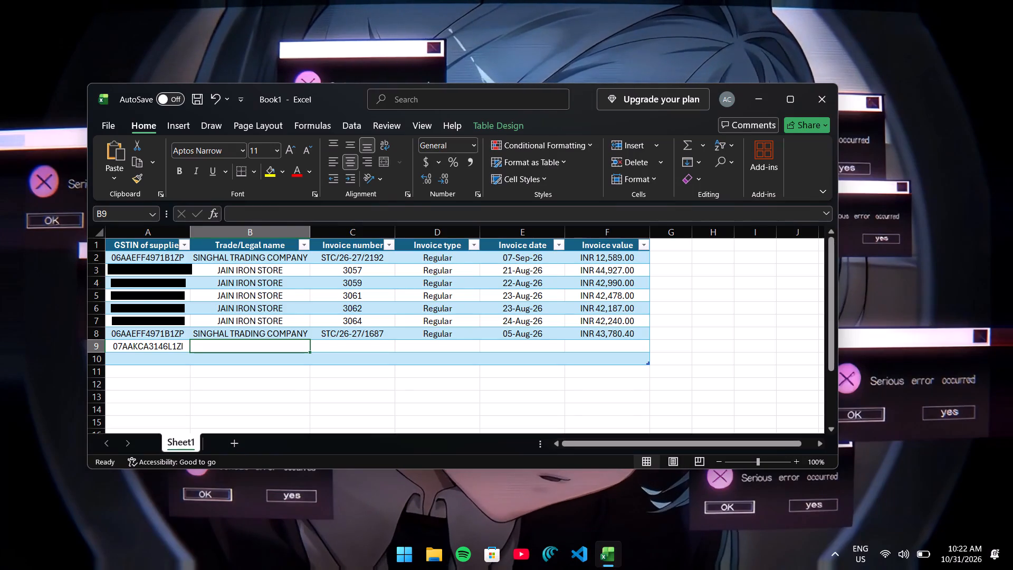
# Enter ADVANCE INFO DISTRIBUTORS PVT LTD as the trade/legal name in cell B9.
pyautogui.click(273, 347)
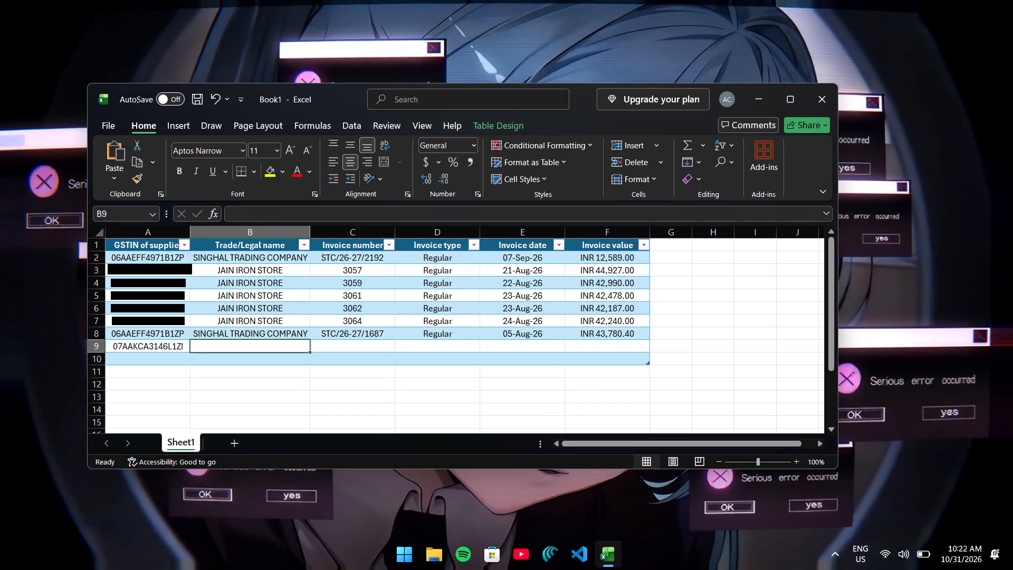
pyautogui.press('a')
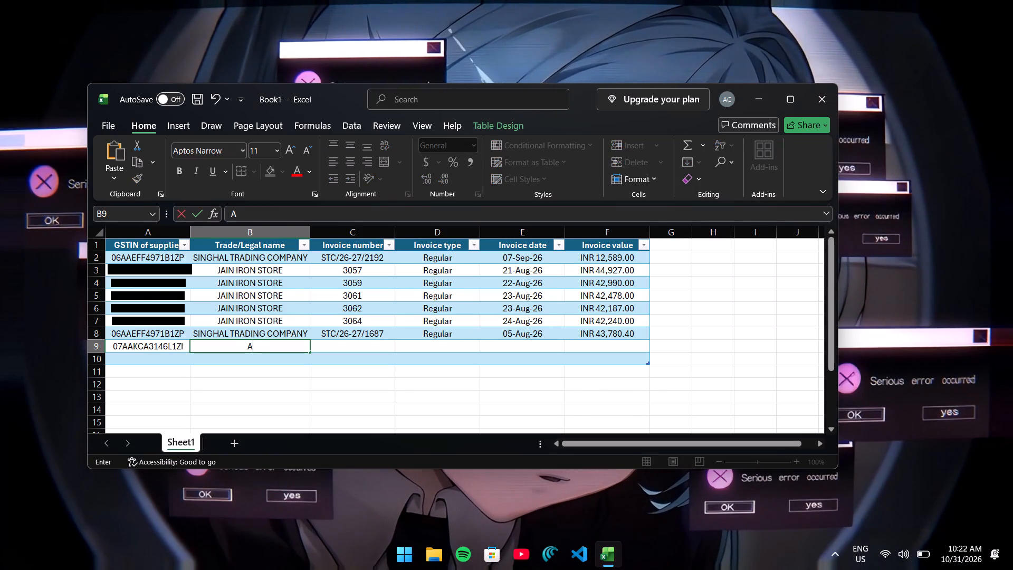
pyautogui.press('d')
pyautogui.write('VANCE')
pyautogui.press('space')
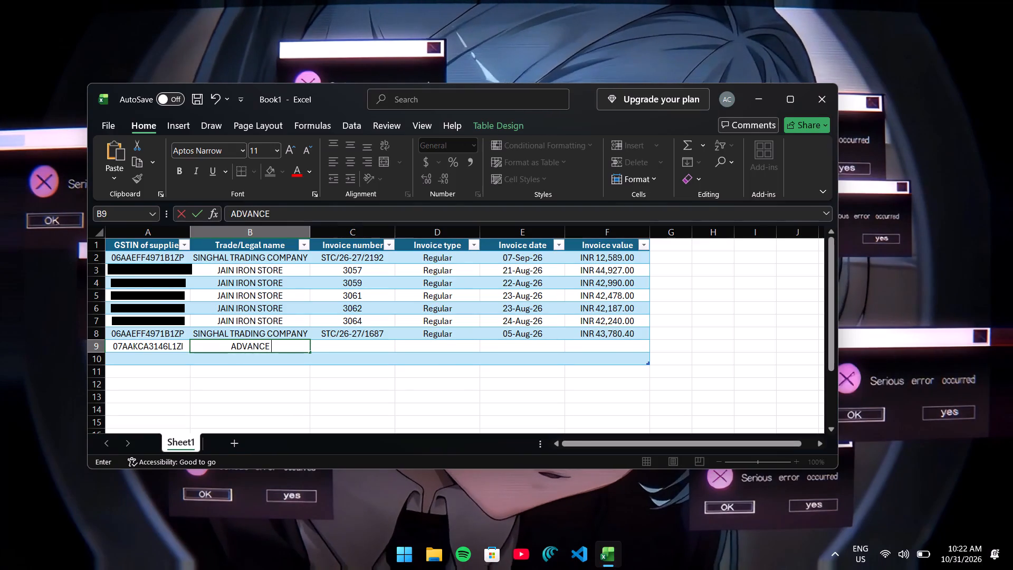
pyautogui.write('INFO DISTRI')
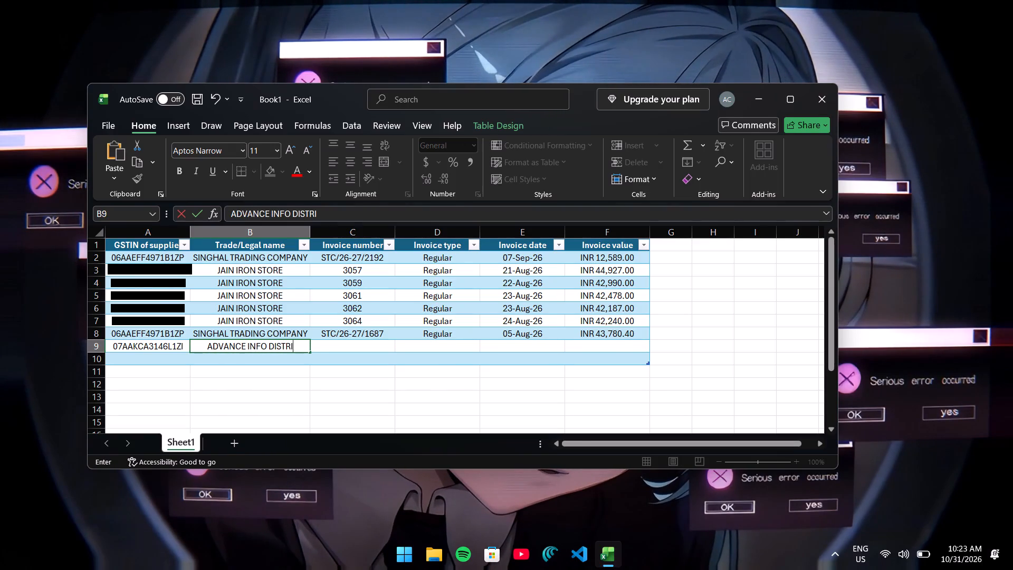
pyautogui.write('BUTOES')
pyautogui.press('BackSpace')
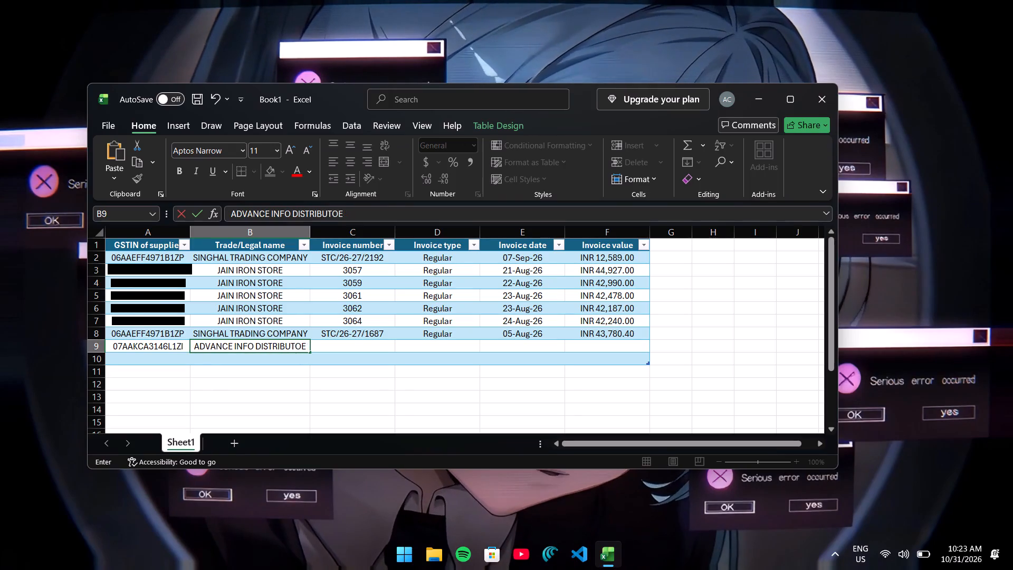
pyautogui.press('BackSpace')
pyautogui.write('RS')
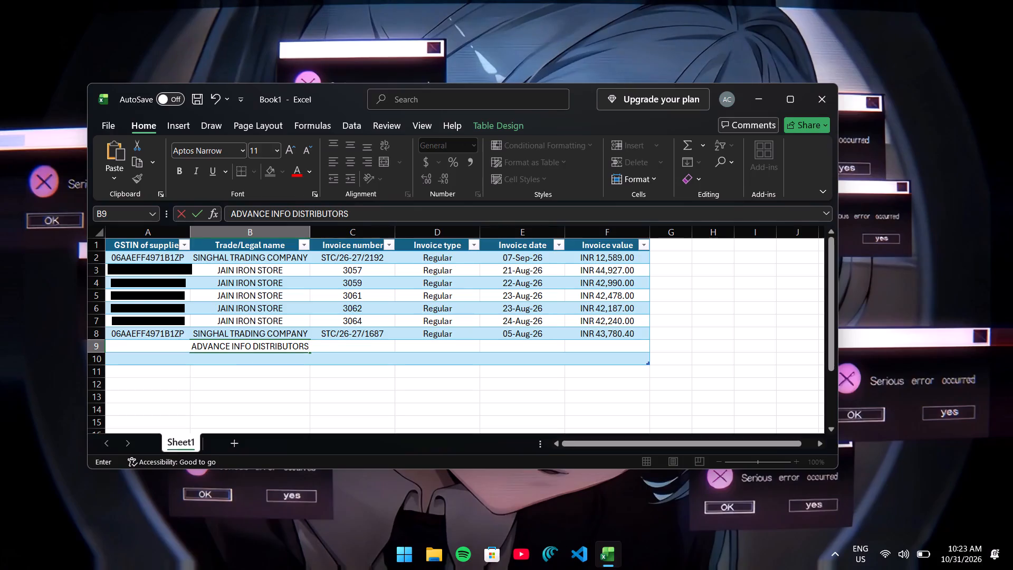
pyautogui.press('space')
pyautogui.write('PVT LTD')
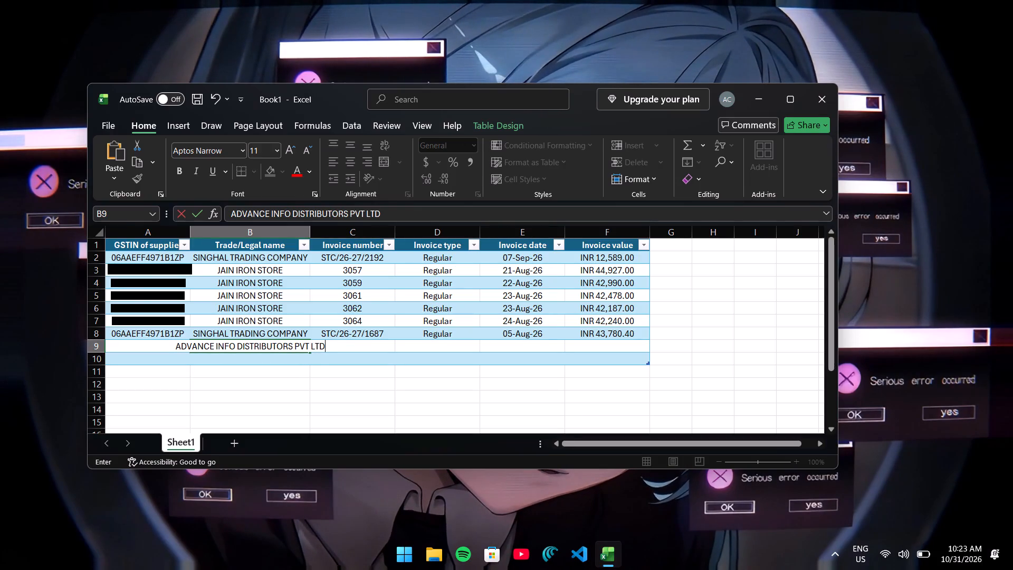
# Widen the Trade/Legal name column so the full supplier name in row 9 fits with some margin.
pyautogui.click(288, 235)
pyautogui.moveTo(310, 234); pyautogui.dragTo(327, 231)
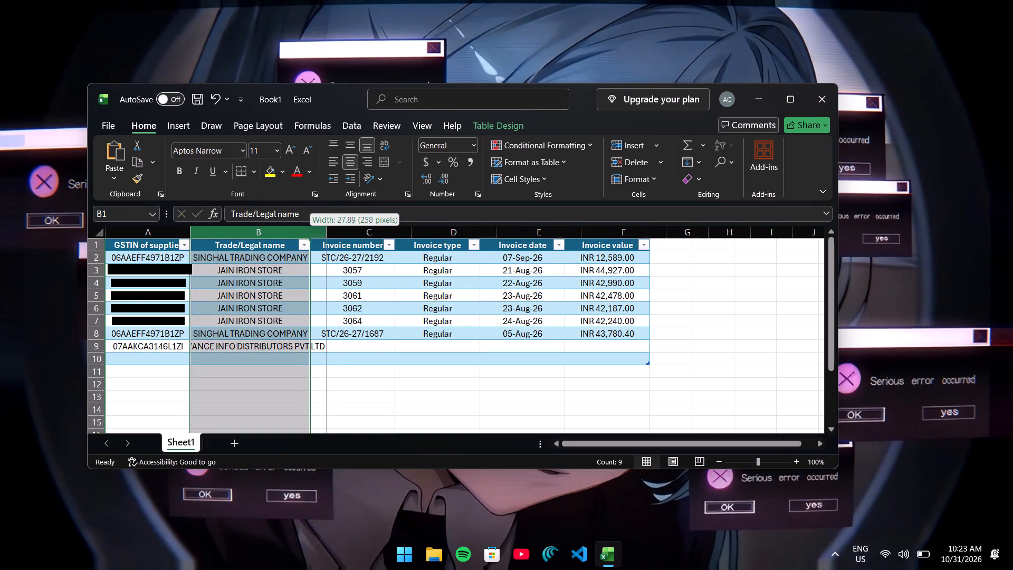
pyautogui.moveTo(327, 231); pyautogui.dragTo(331, 233)
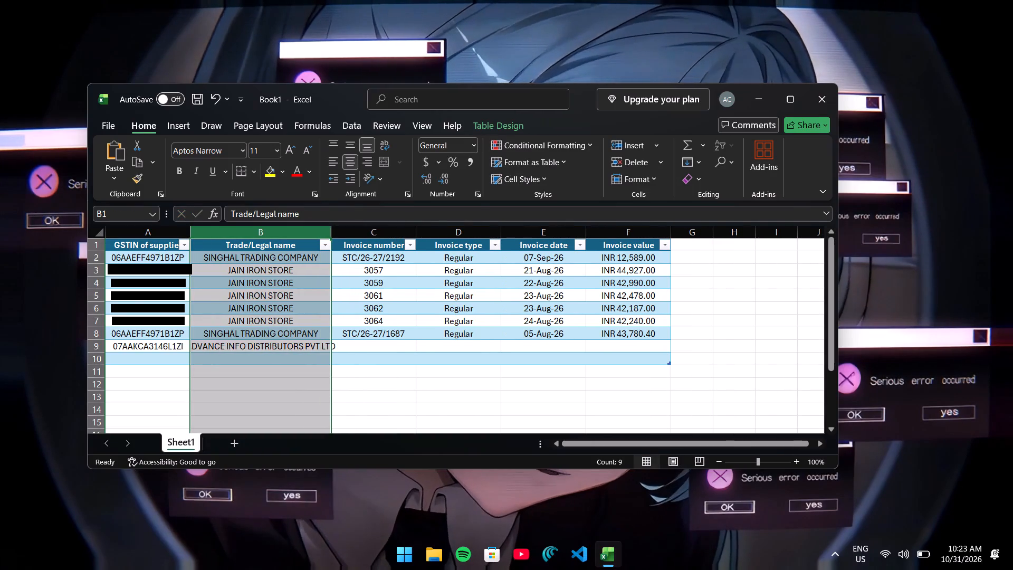
pyautogui.moveTo(331, 233); pyautogui.dragTo(357, 233)
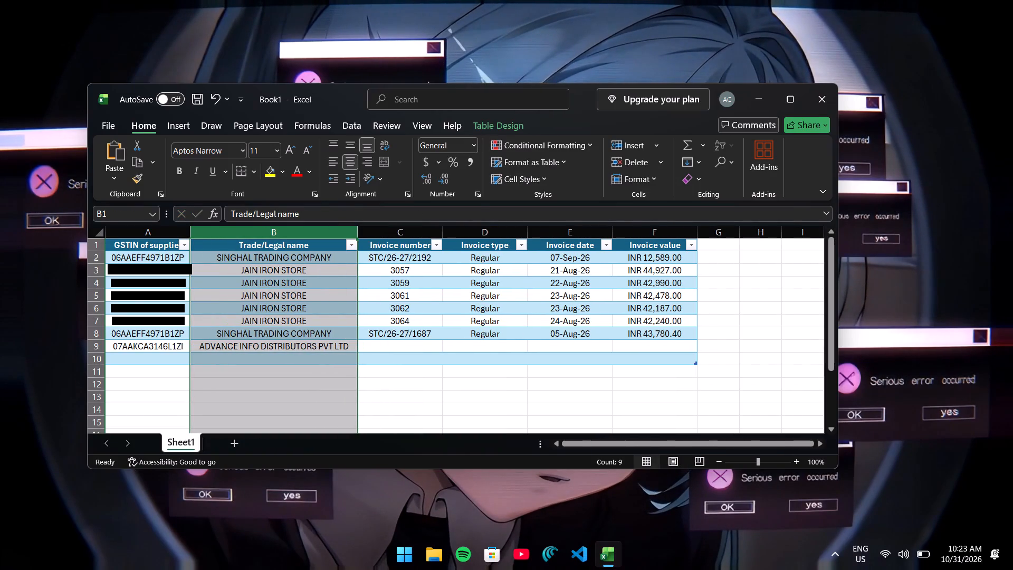
pyautogui.click(338, 367)
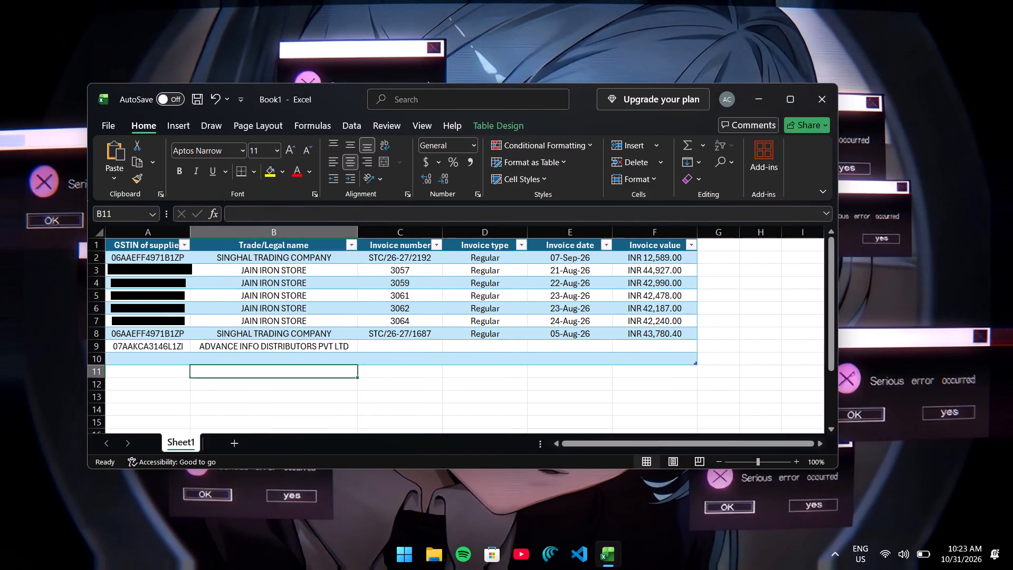
# Fill in row 9 with invoice number 174456 and invoice type Regular.
pyautogui.click(151, 355)
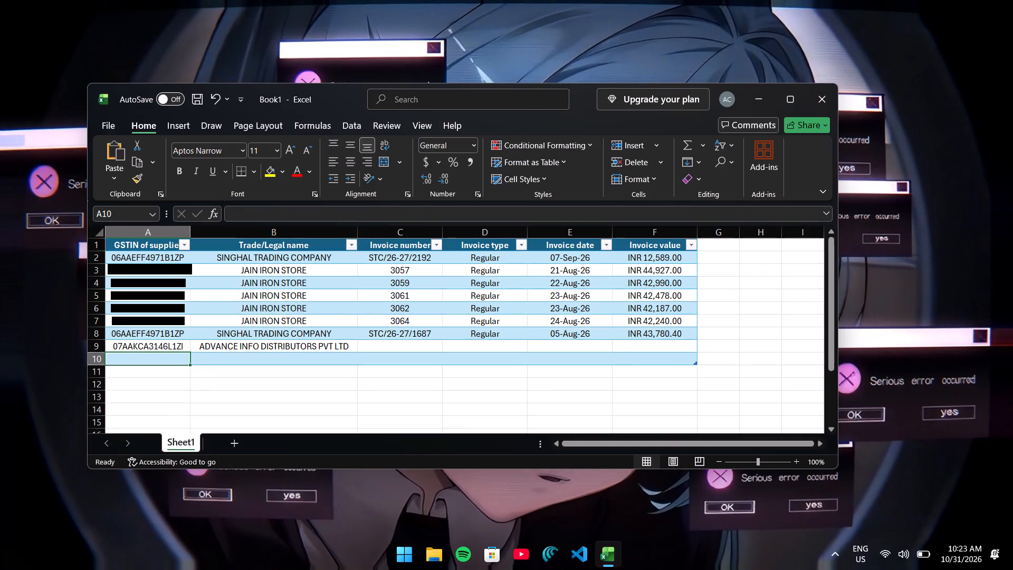
pyautogui.click(374, 350)
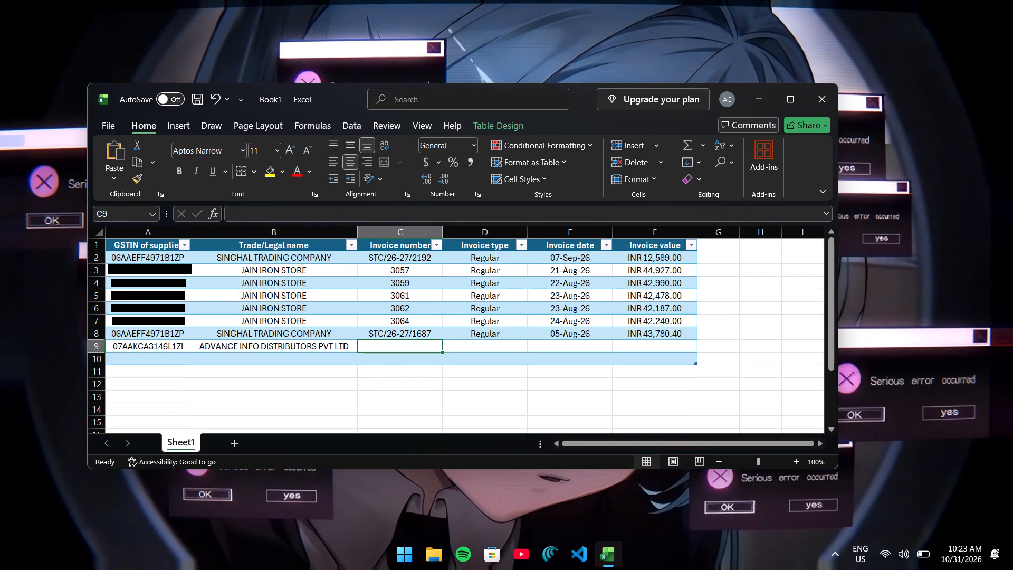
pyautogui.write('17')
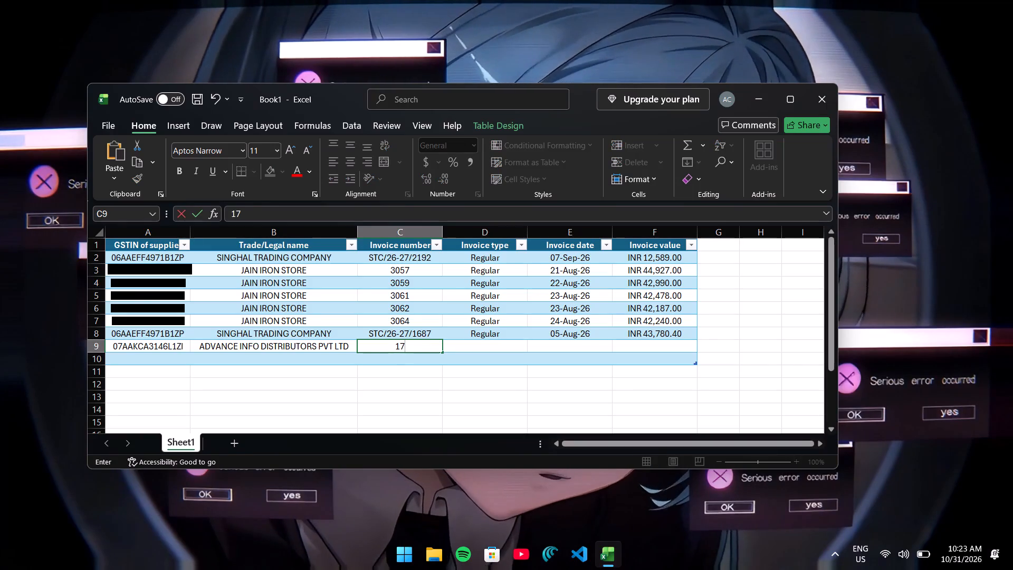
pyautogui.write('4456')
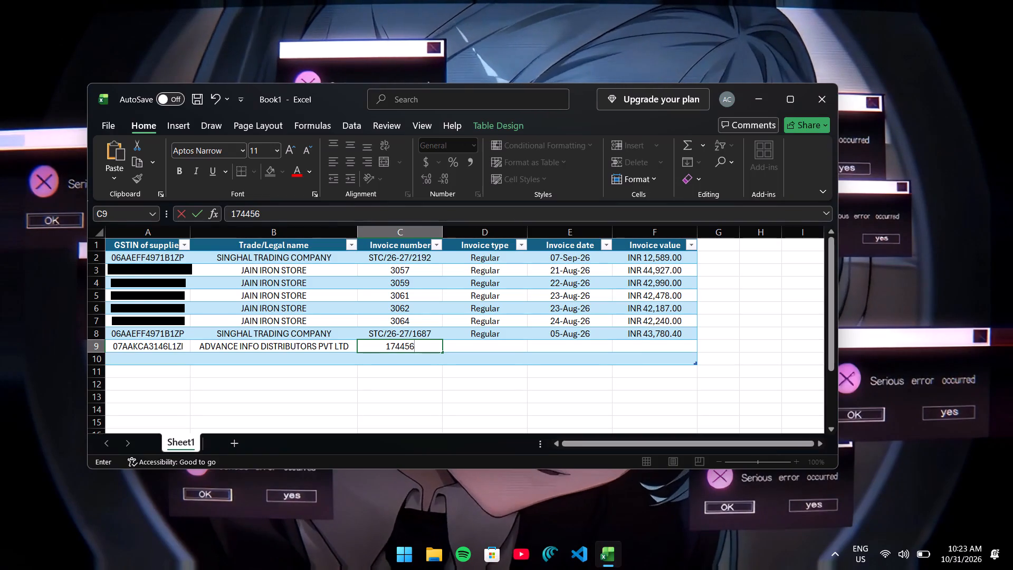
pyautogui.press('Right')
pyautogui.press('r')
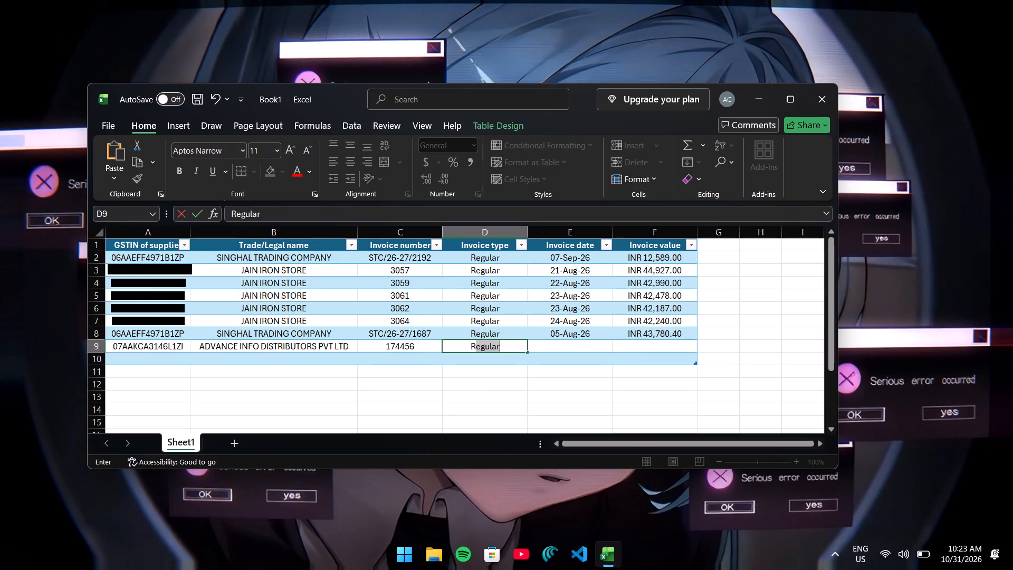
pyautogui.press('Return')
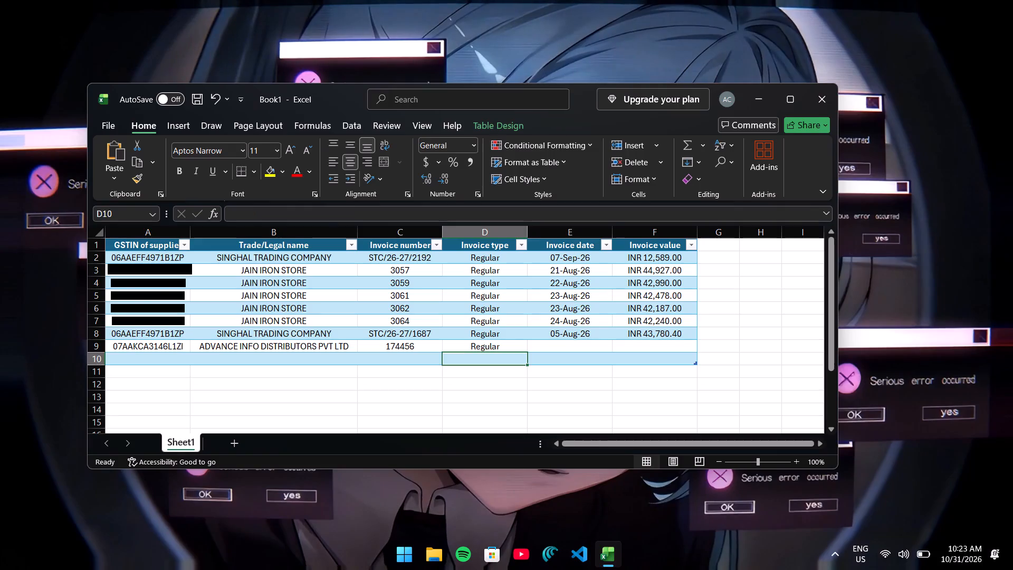
# Complete row 9 with invoice date 1-Aug-26 and invoice value 56779.66.
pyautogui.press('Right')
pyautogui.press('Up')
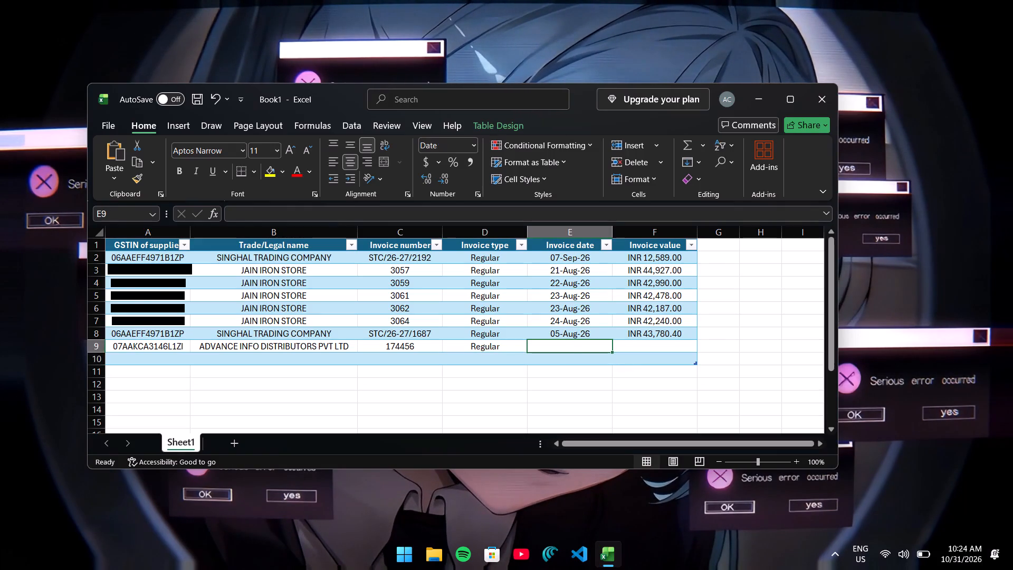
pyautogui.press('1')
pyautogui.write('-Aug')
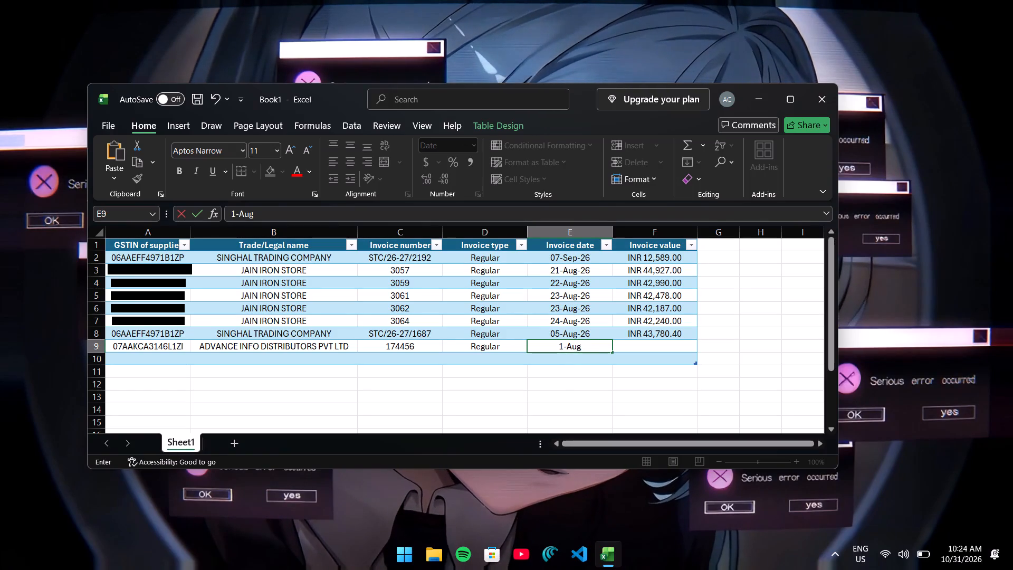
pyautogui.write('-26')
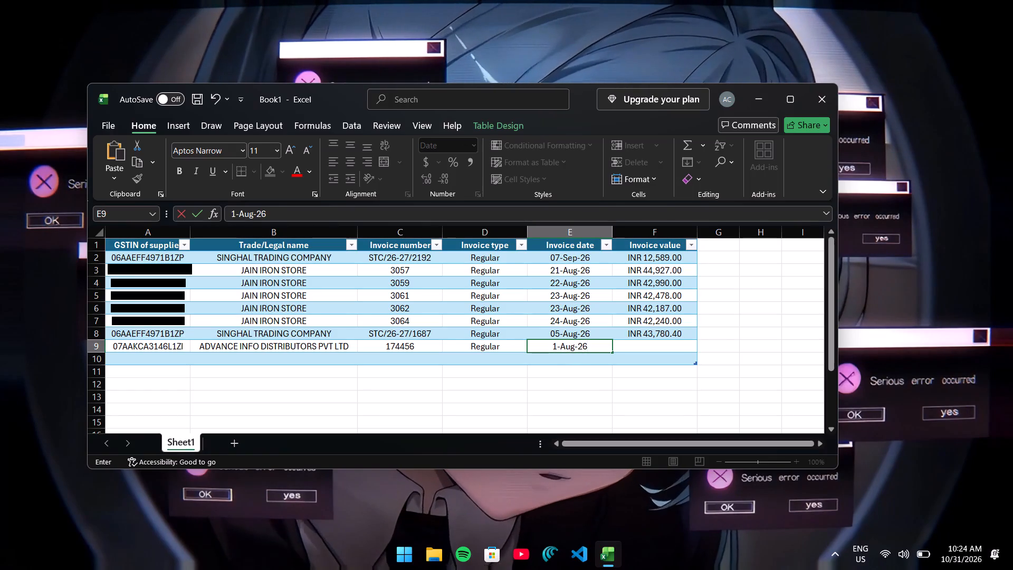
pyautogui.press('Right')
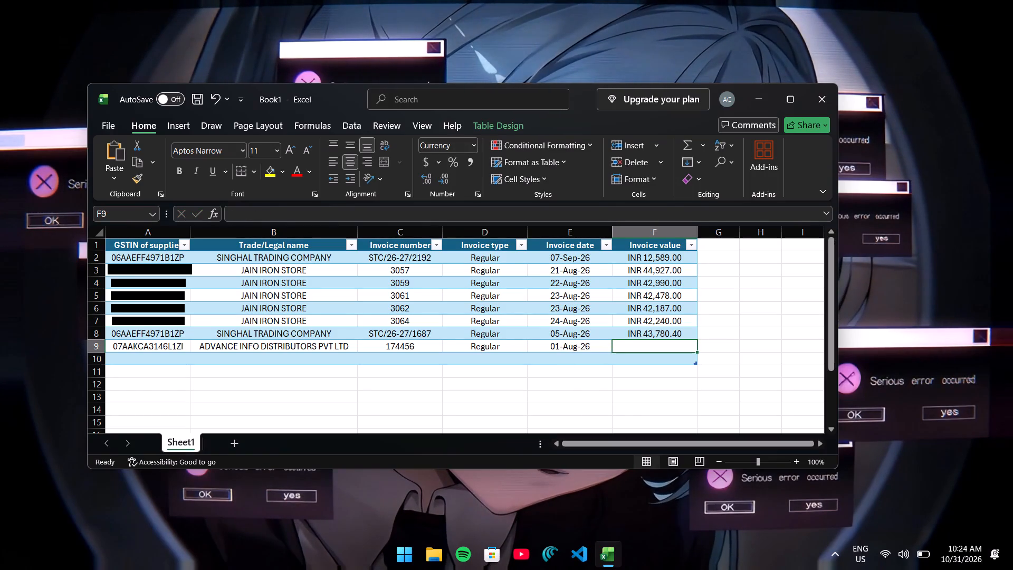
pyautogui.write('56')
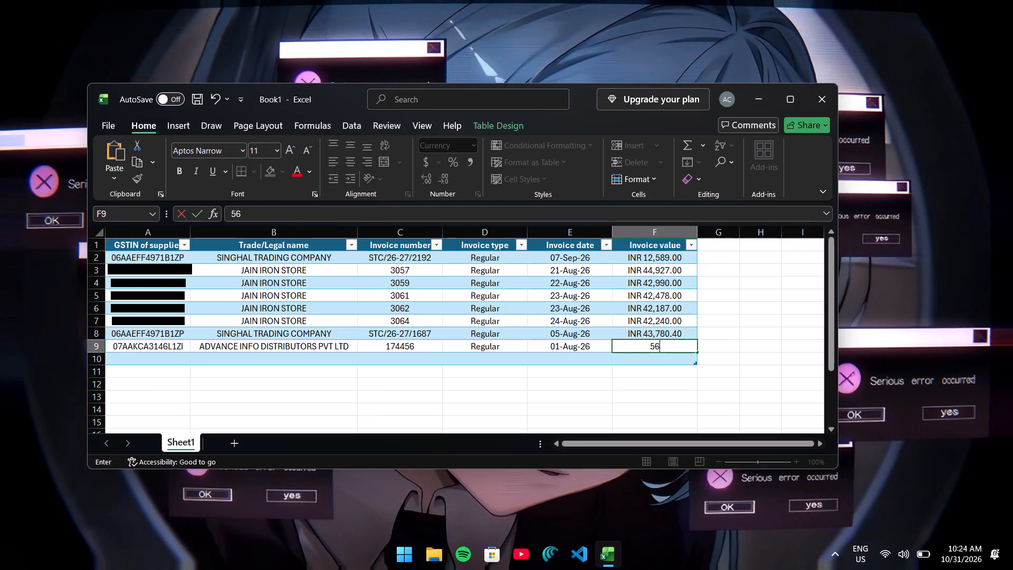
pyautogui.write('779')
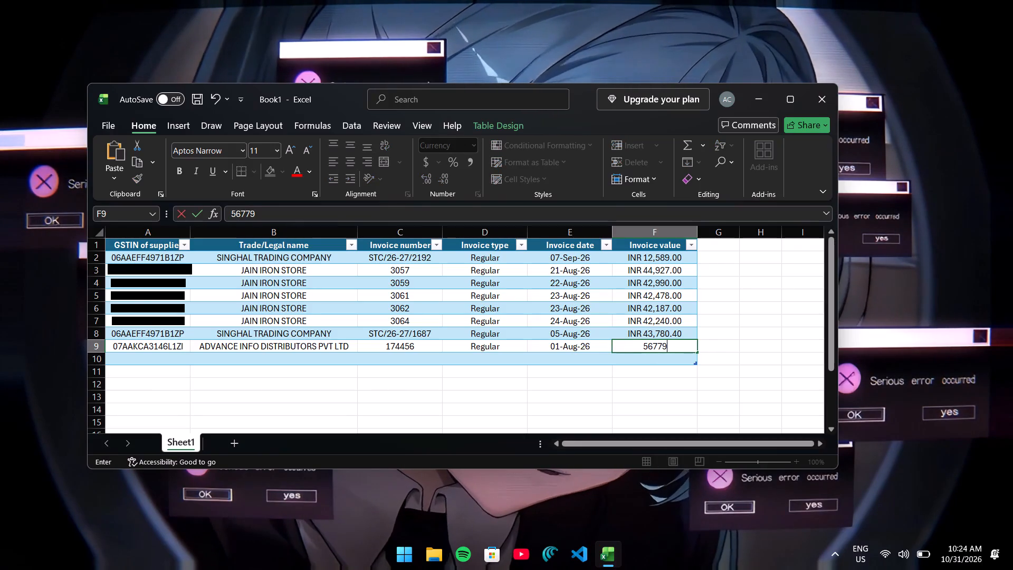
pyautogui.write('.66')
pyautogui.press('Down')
# Go to cell A10 to start the next invoice record with the supplier's GSTIN.
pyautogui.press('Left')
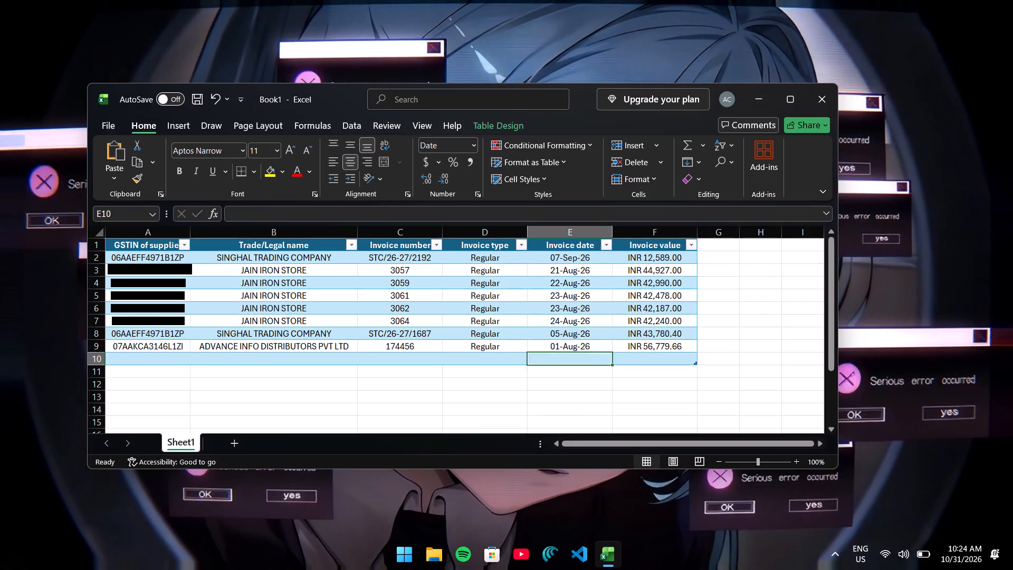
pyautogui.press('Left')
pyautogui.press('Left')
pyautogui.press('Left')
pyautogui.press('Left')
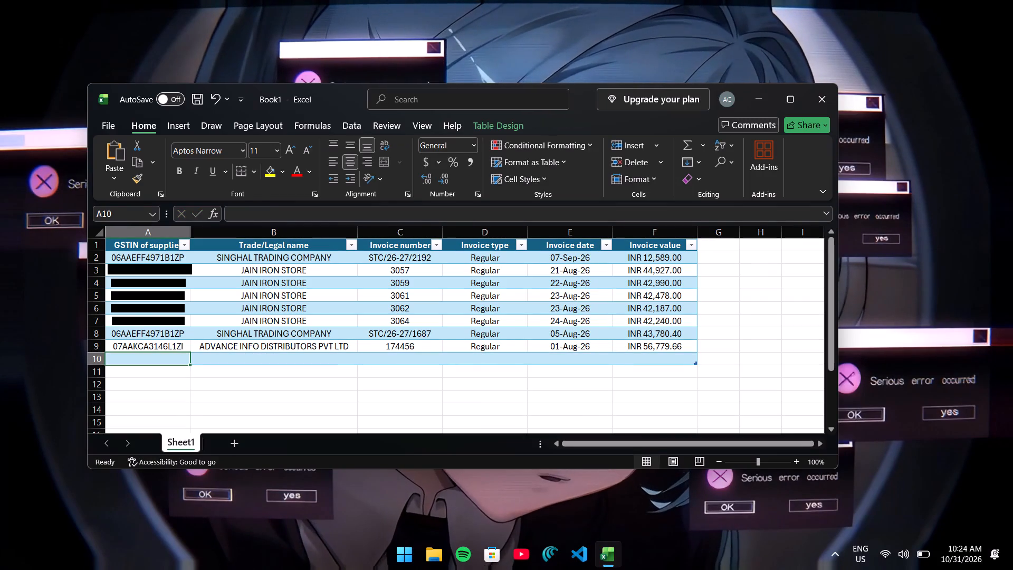
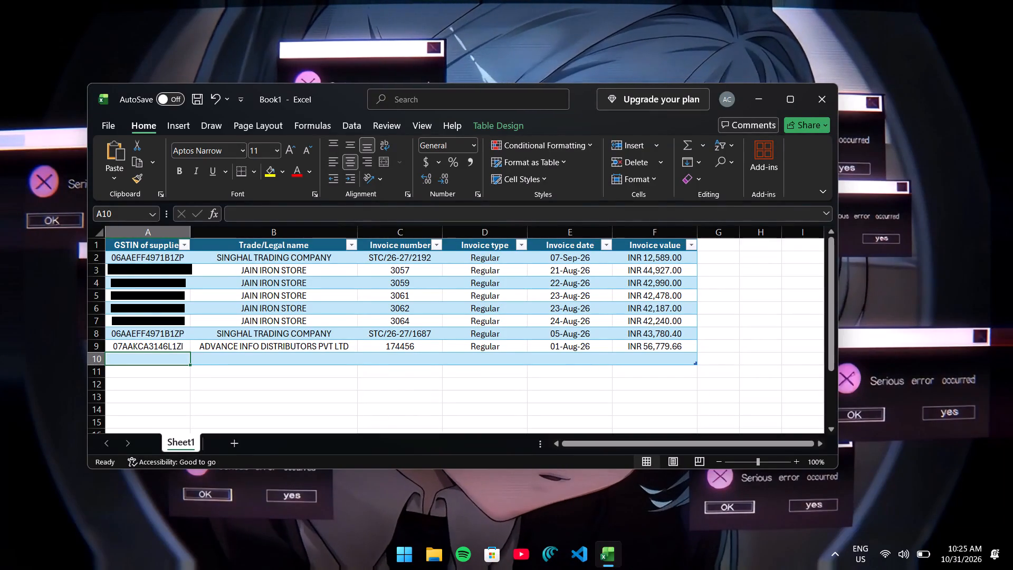
# Shrink the invoice table by one row so it ends at row 9, leaving out the empty row 10.
pyautogui.moveTo(695, 362); pyautogui.dragTo(695, 350)
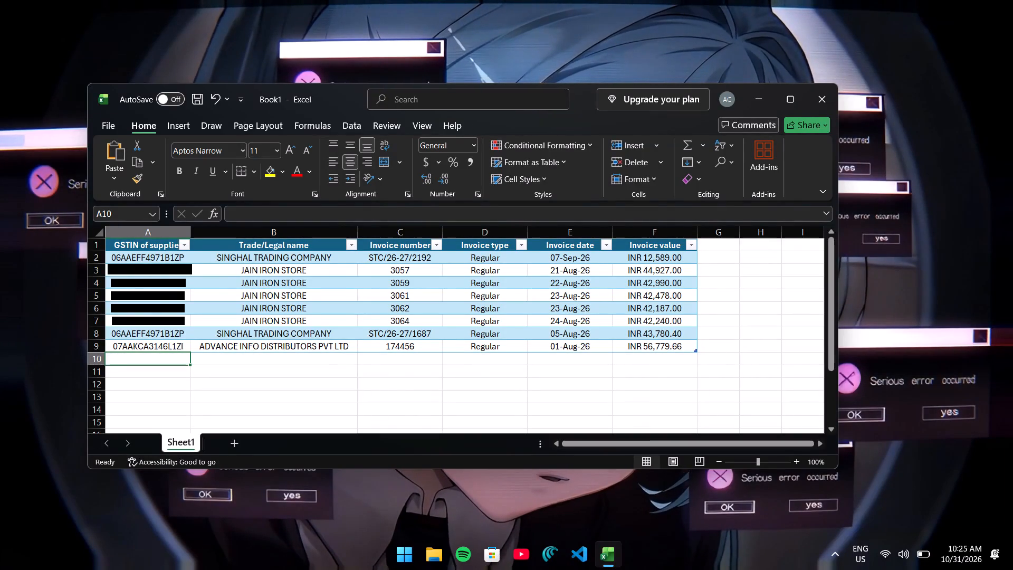
pyautogui.click(619, 385)
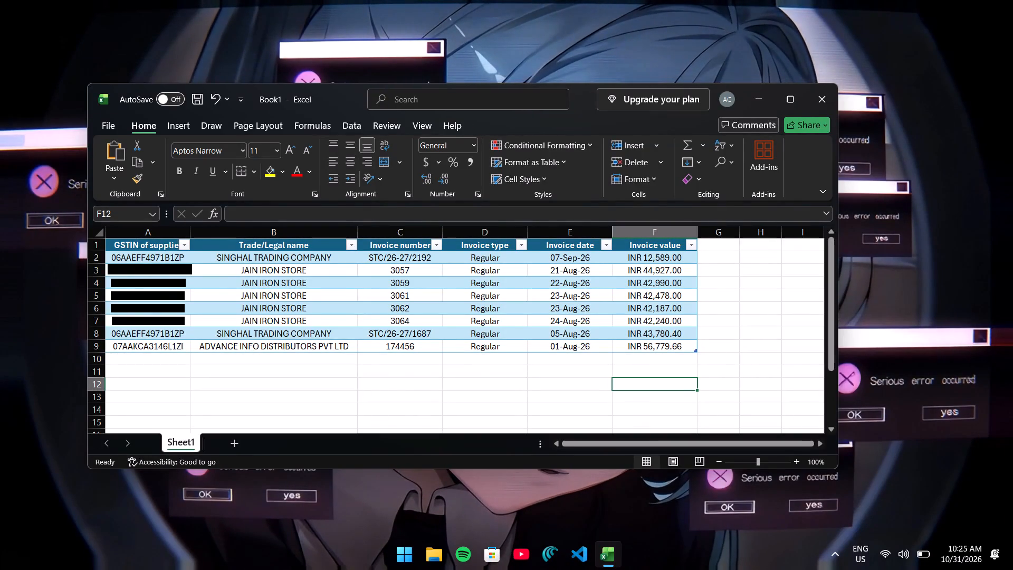
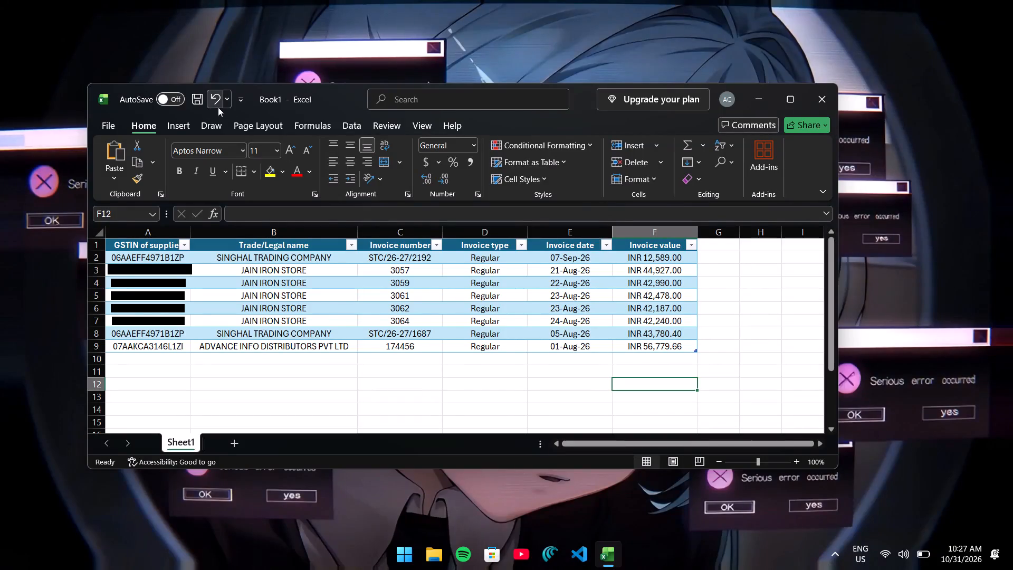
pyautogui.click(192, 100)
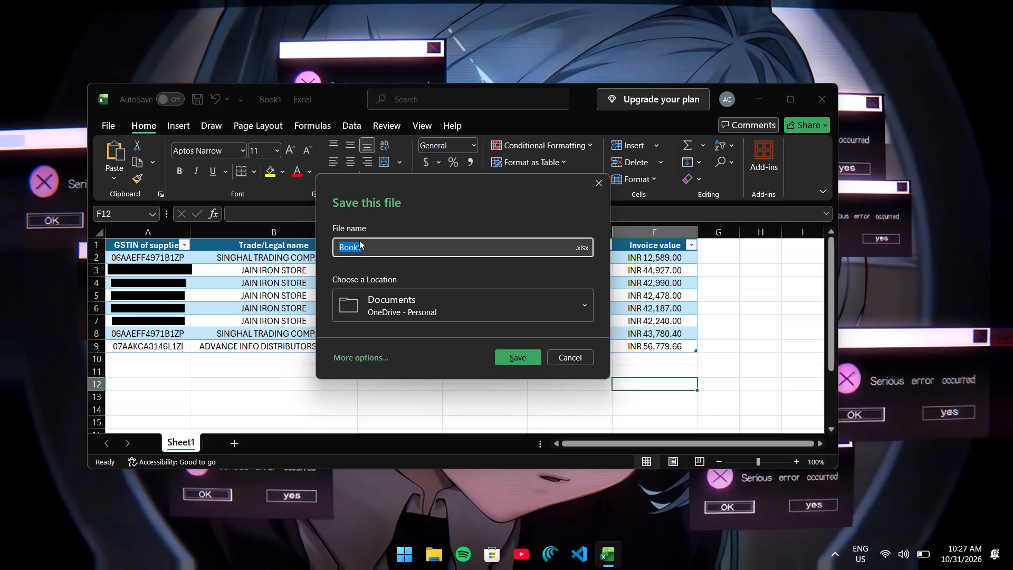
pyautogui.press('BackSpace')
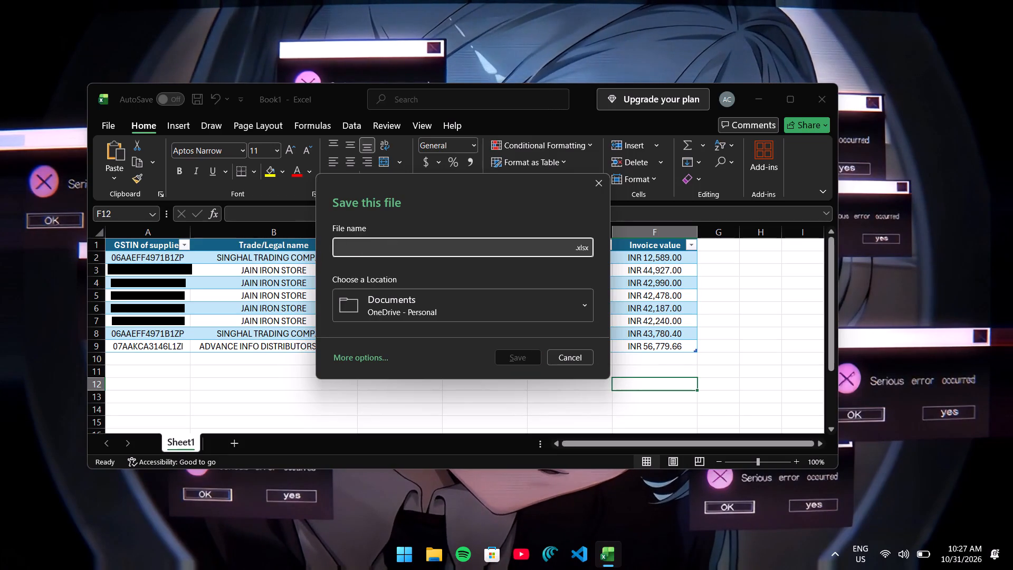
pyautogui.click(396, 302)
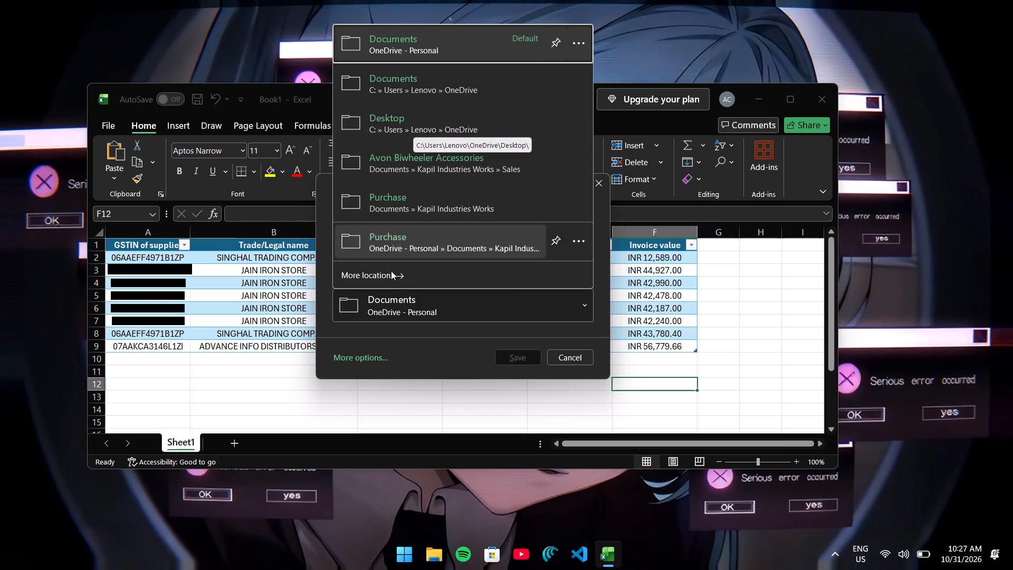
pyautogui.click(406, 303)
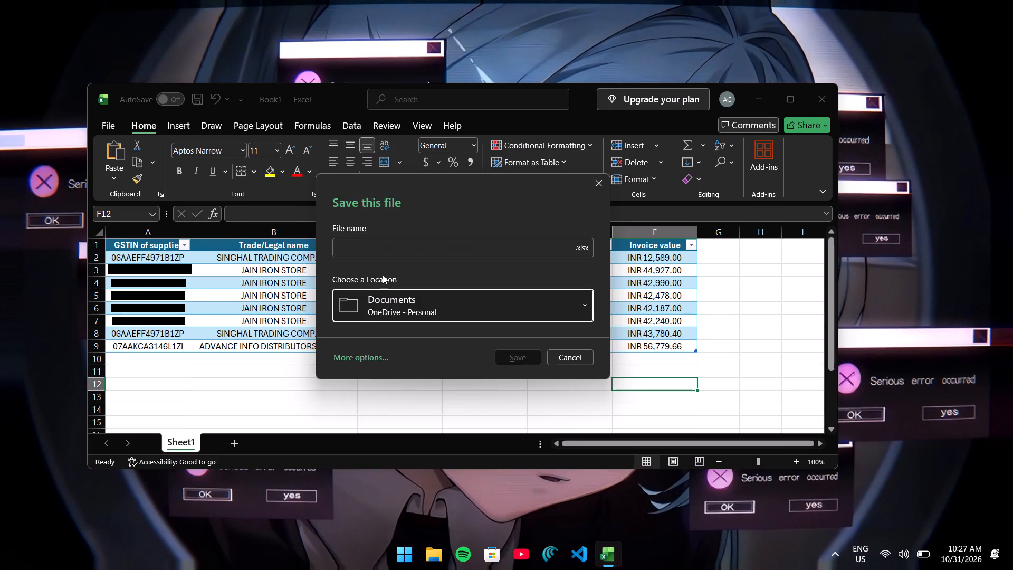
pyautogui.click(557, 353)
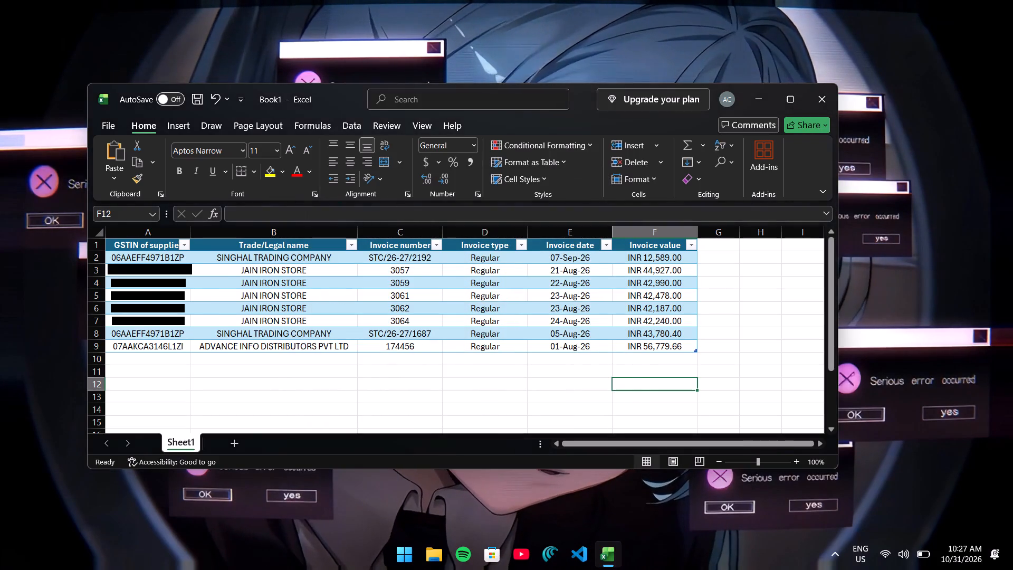
# Start saving the workbook with Save As, choosing This PC as the location.
pyautogui.click(117, 128)
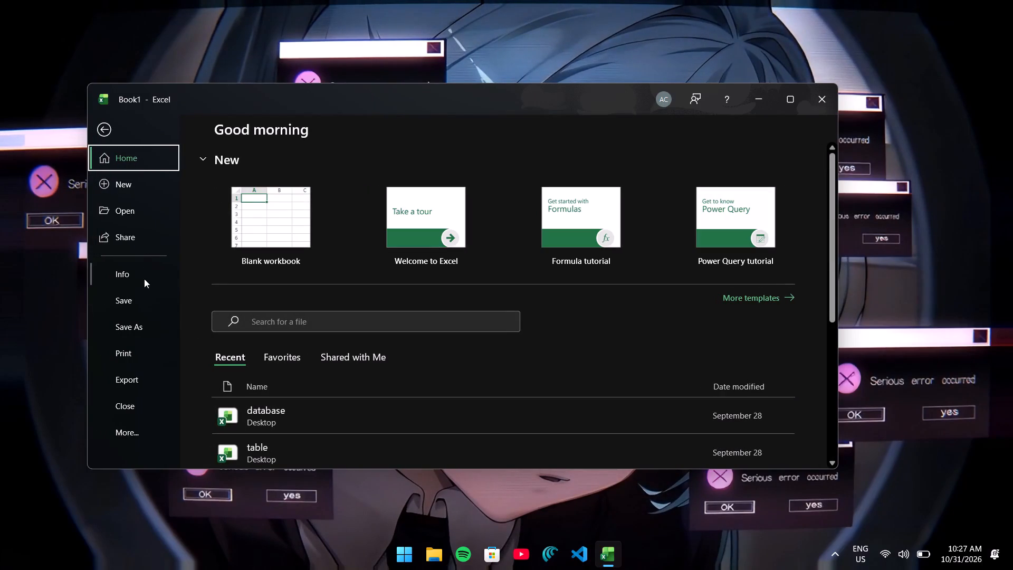
pyautogui.click(136, 307)
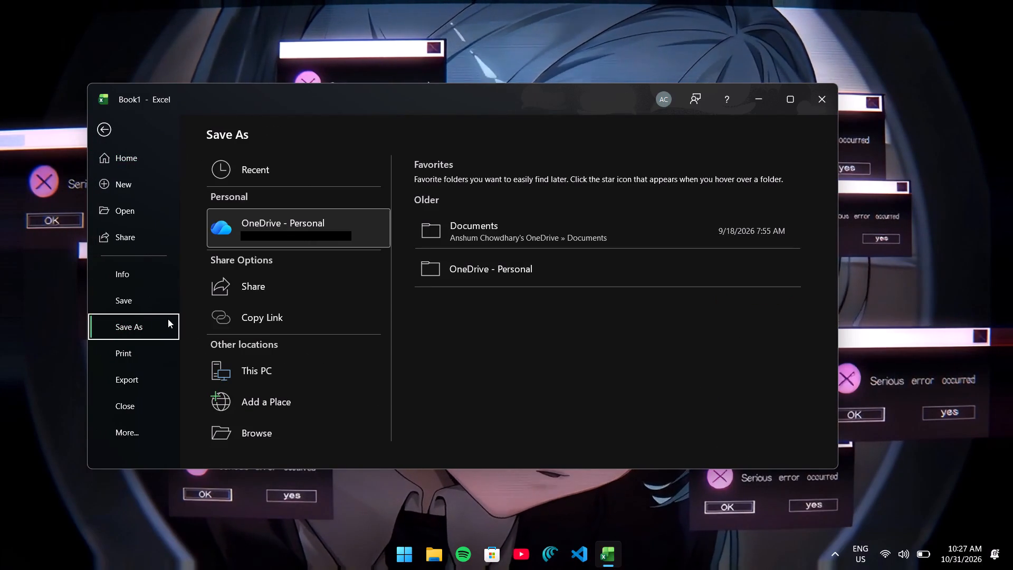
pyautogui.click(279, 382)
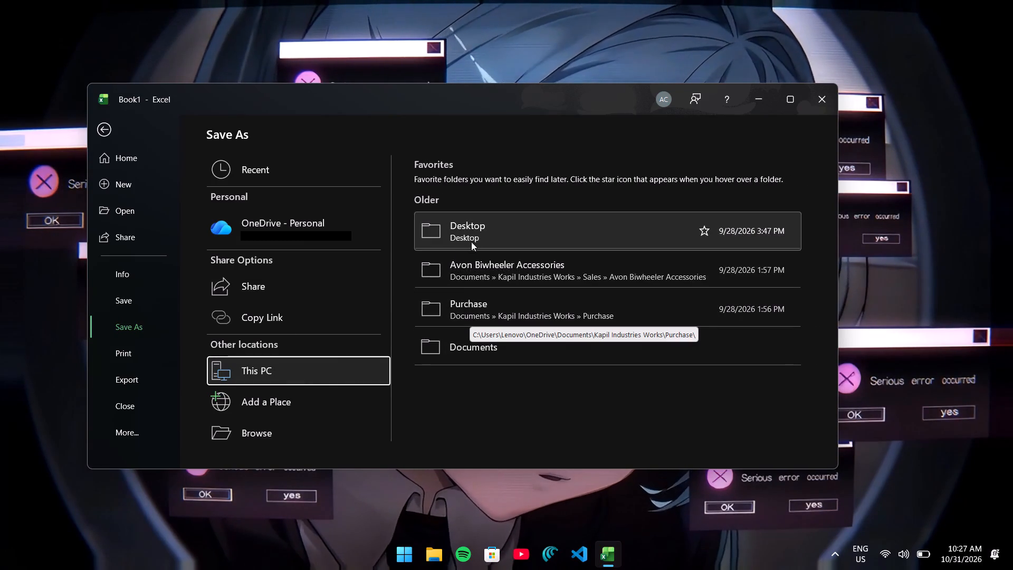
# Save the workbook in the Downloads folder as an Excel Workbook named sales.
pyautogui.click(281, 434)
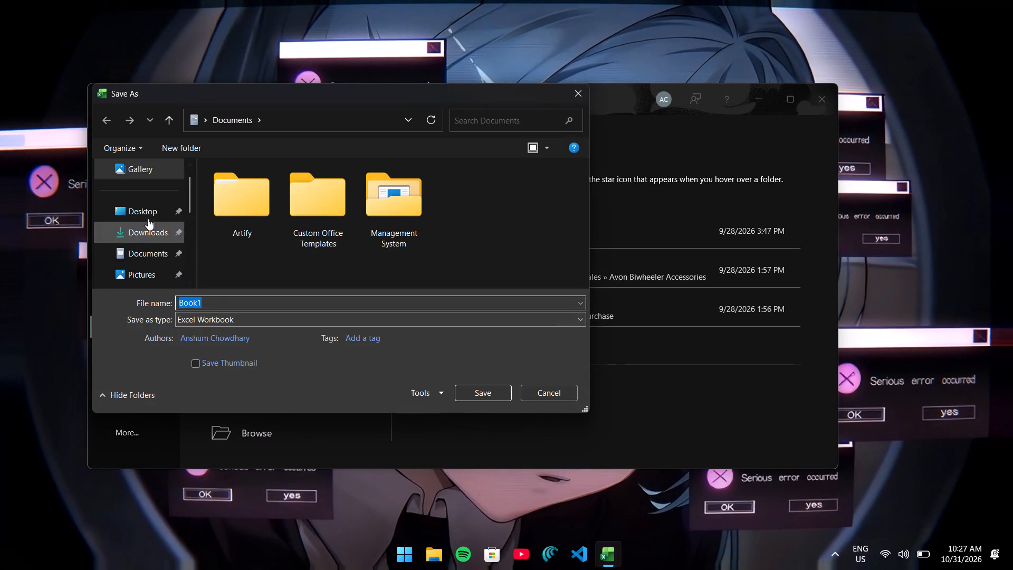
pyautogui.click(158, 224)
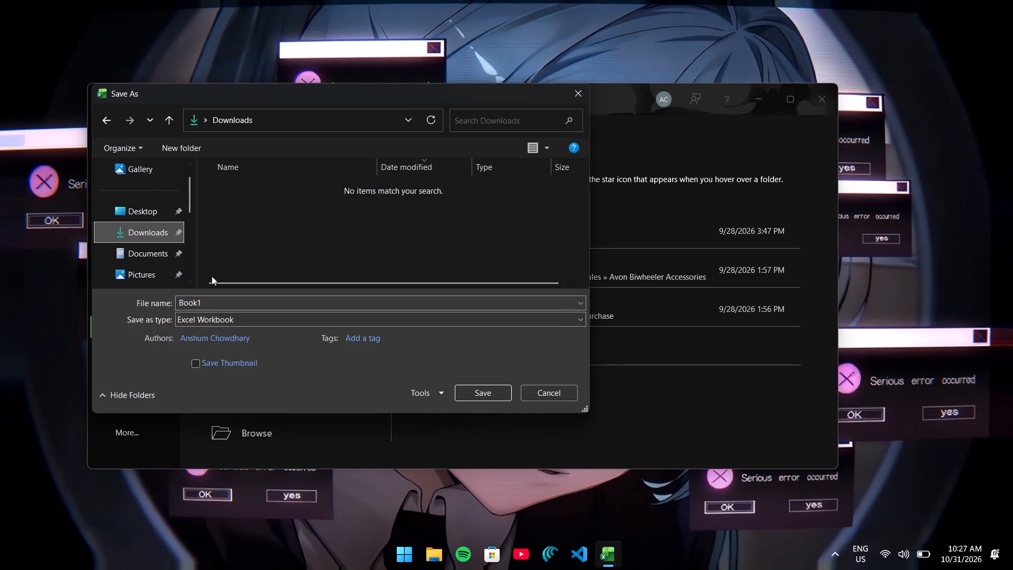
pyautogui.click(215, 305)
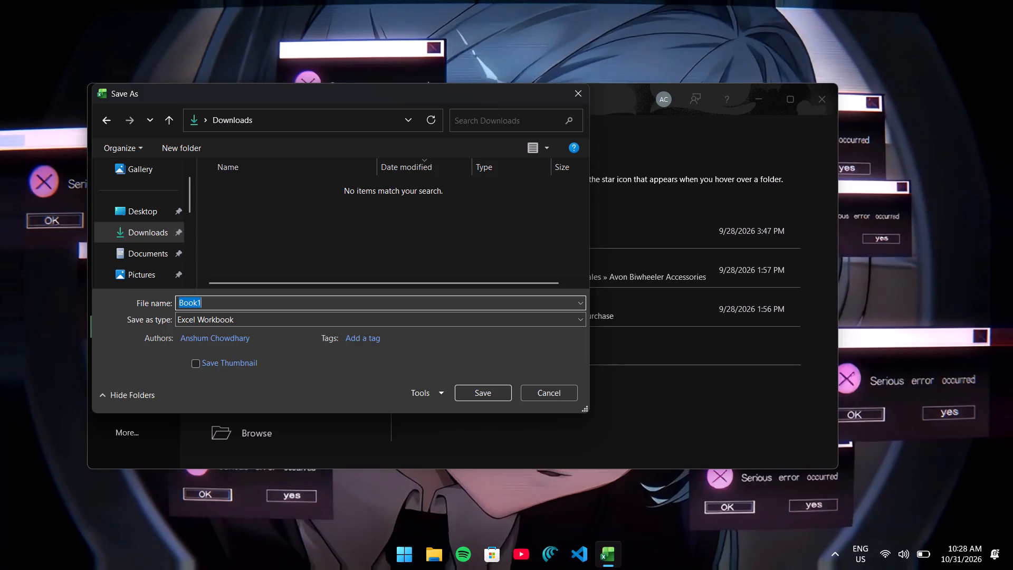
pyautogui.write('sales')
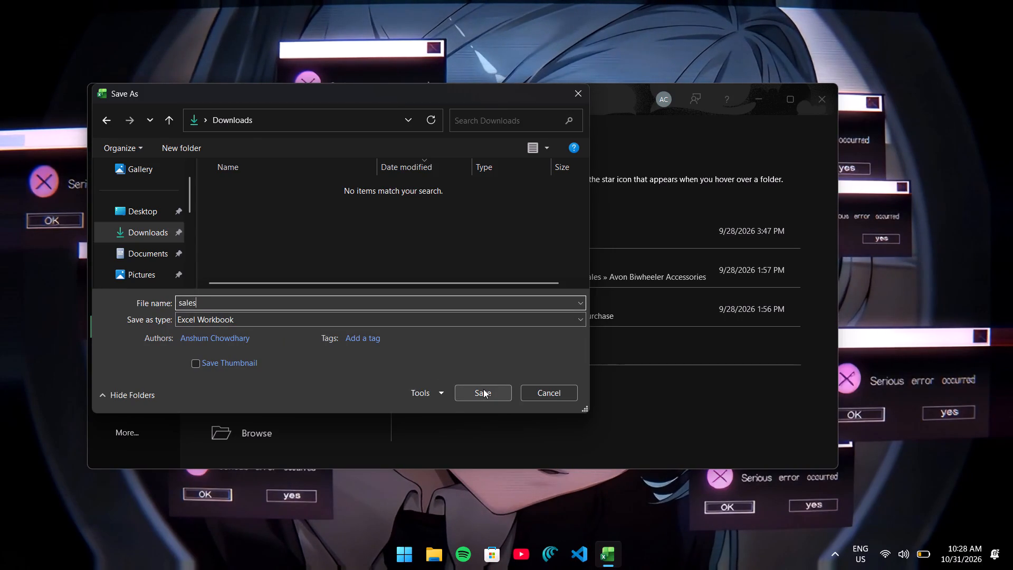
pyautogui.click(483, 389)
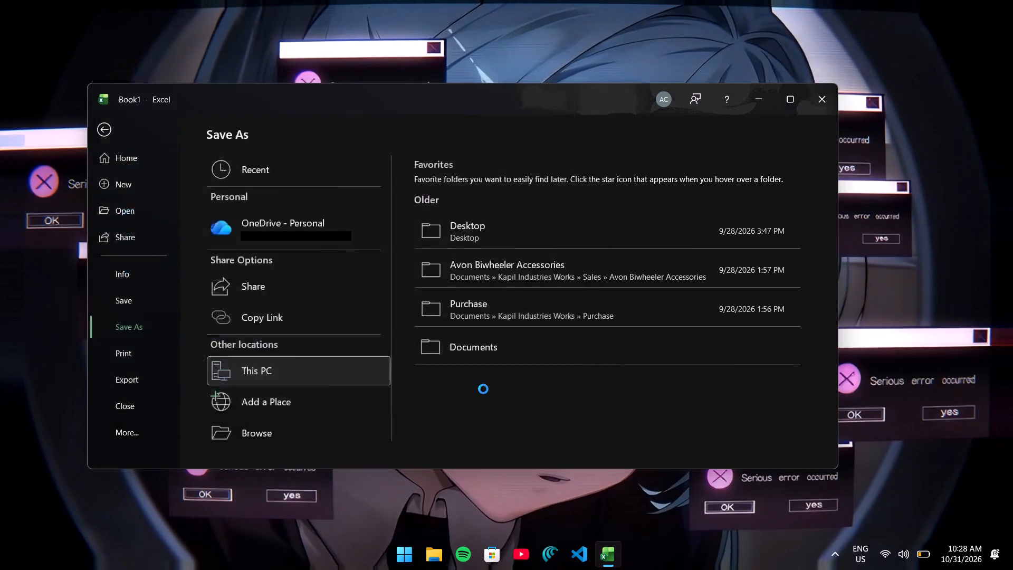
# Find WhatsApp among the installed apps and open it.
pyautogui.click(411, 556)
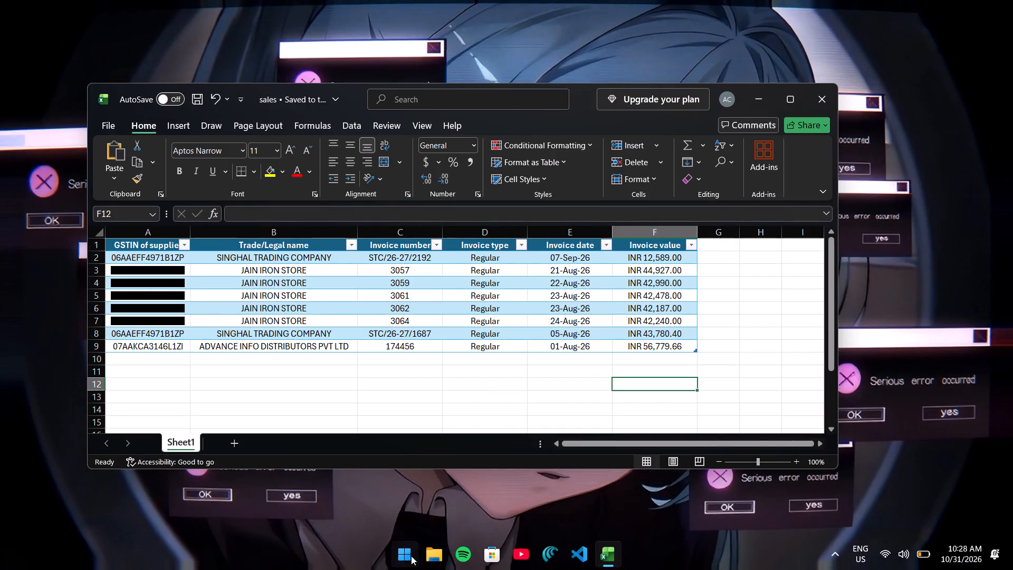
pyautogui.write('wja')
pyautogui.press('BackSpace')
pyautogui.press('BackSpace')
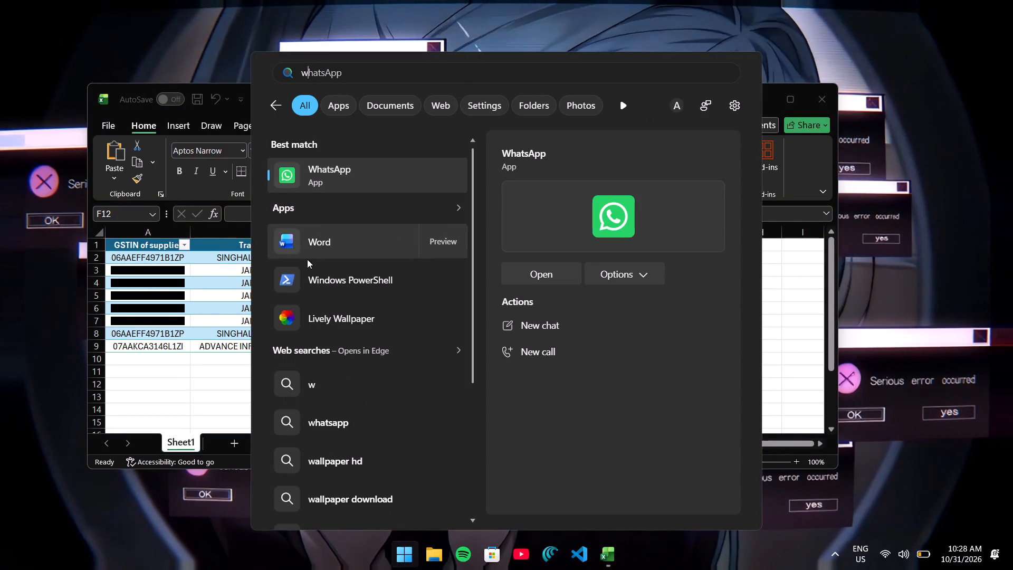
pyautogui.click(317, 174)
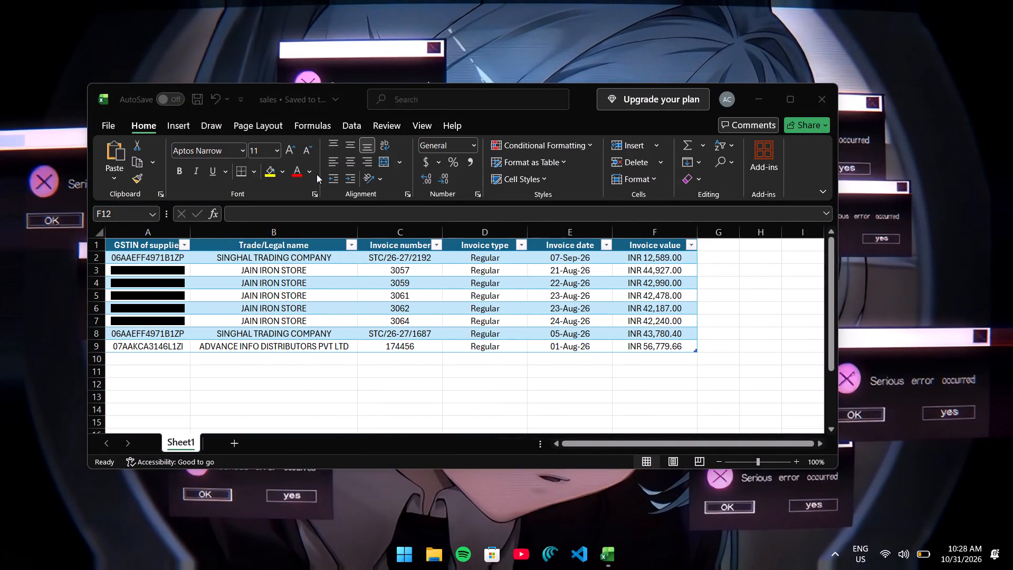
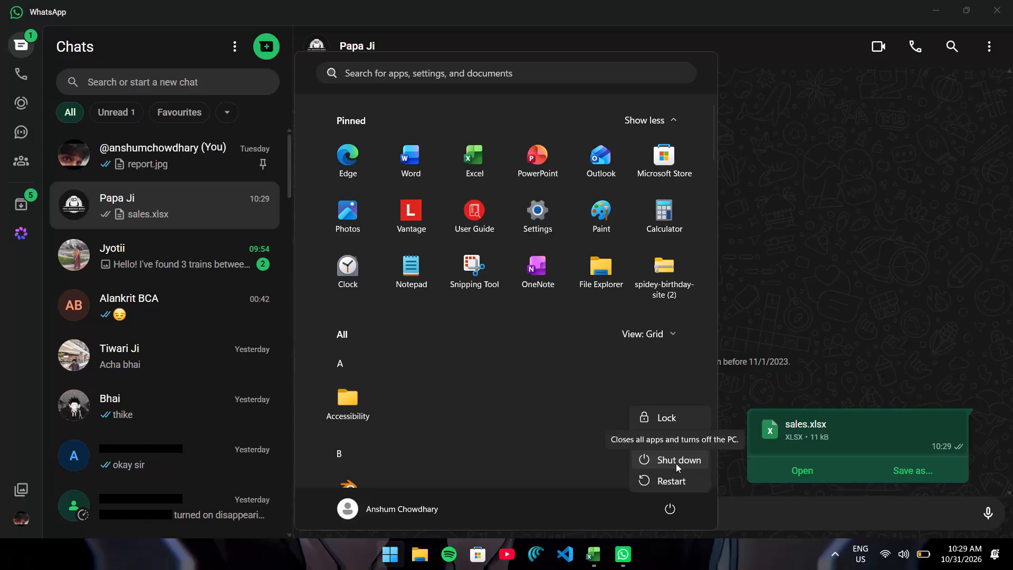
# Shut down the PC.
pyautogui.click(676, 463)
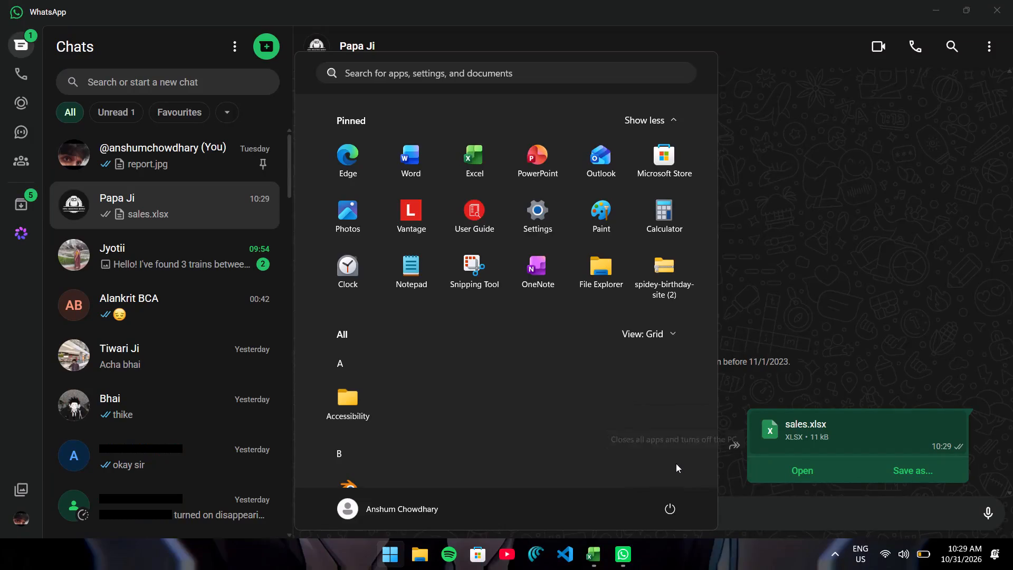